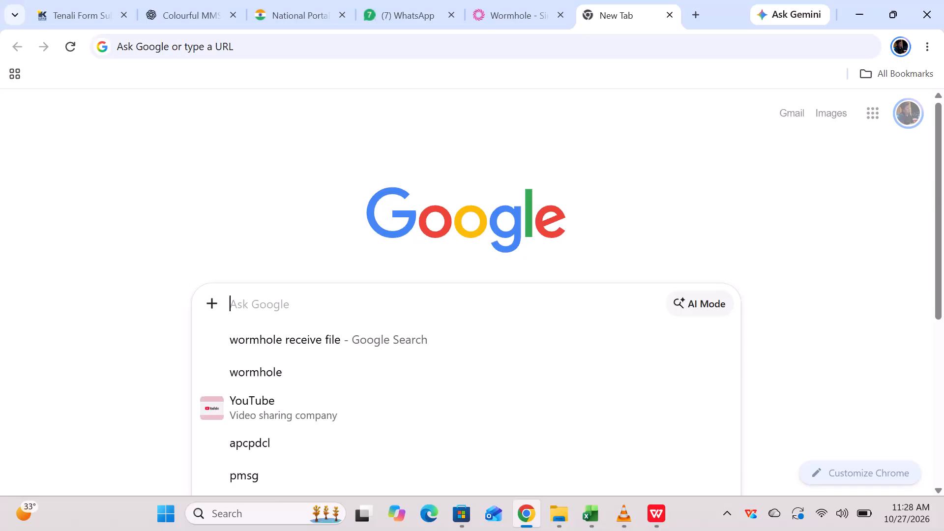
Enter "kira" as the Google search query on the new tab page.
left_click(384, 301)
type("kira")
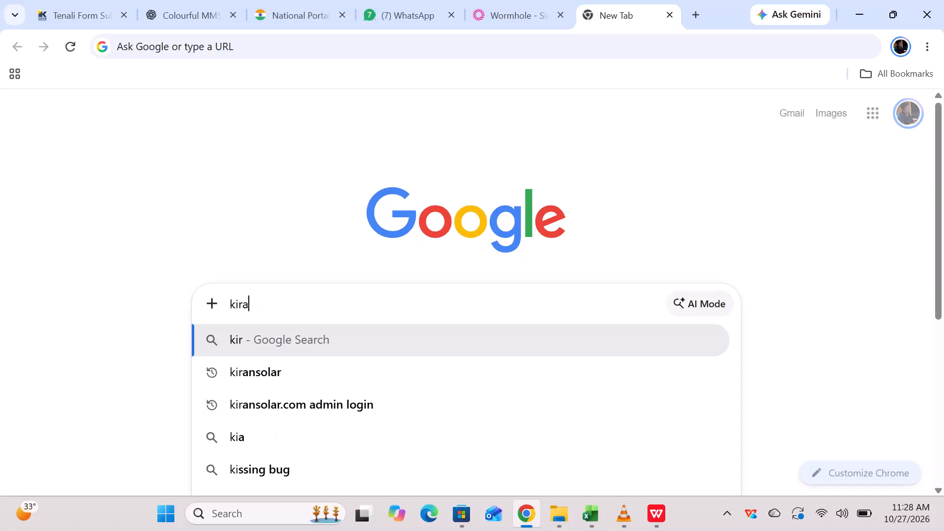
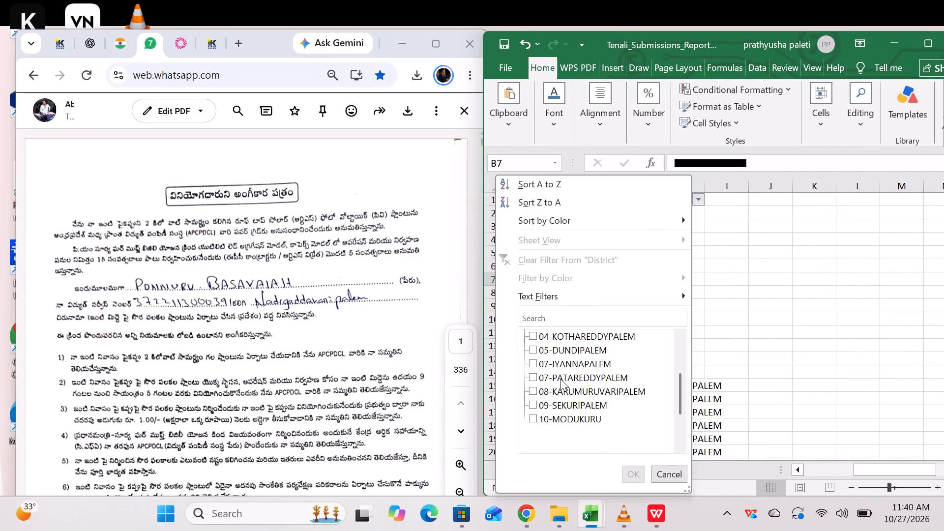
Filter the District column to show only the 13-NADIGADDAVARIPALEM records.
scroll(560, 380, "down", 2)
left_click(534, 401)
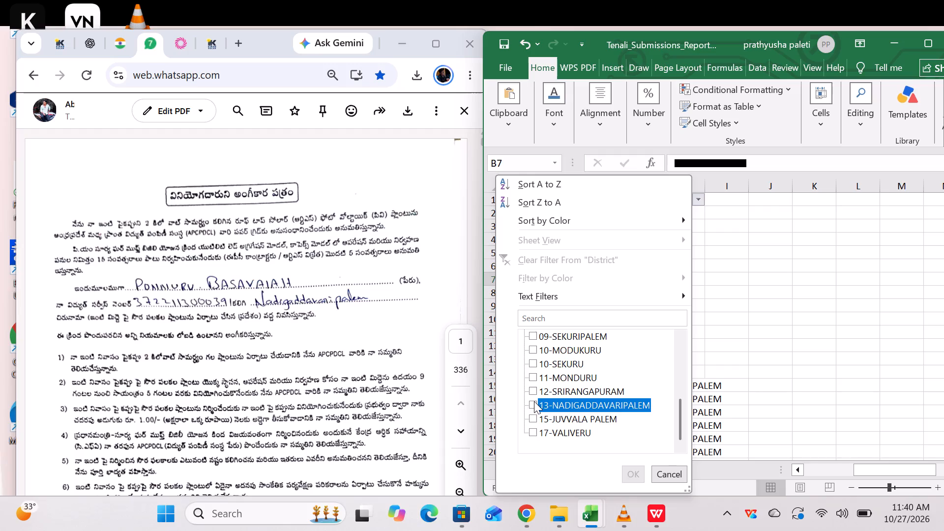
left_click(633, 475)
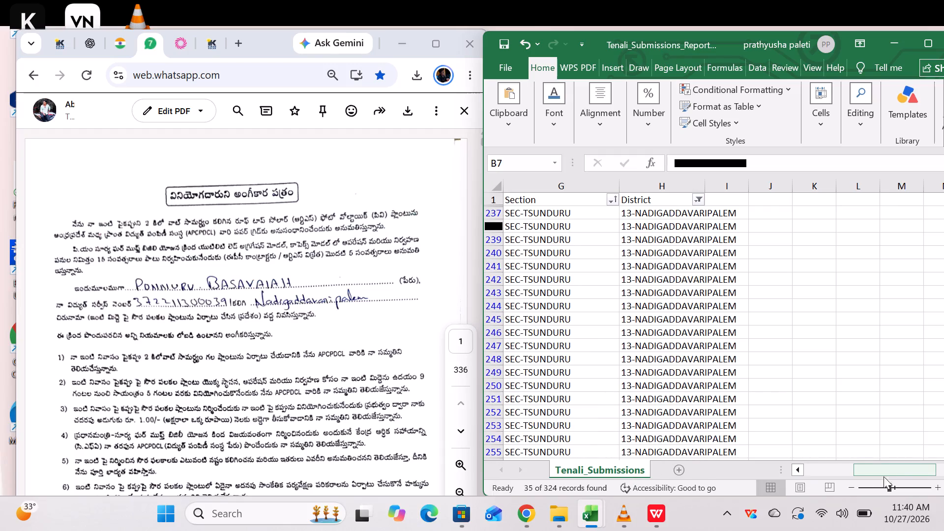
Narrow the Section column so it fits its SEC-TSUNDURU entries more closely.
left_click_drag(892, 473, 830, 484)
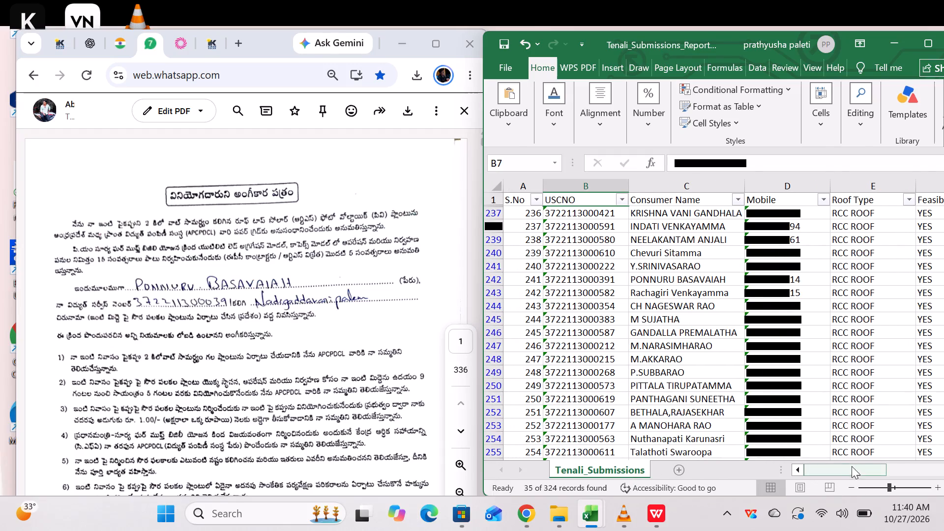
left_click_drag(855, 473, 861, 471)
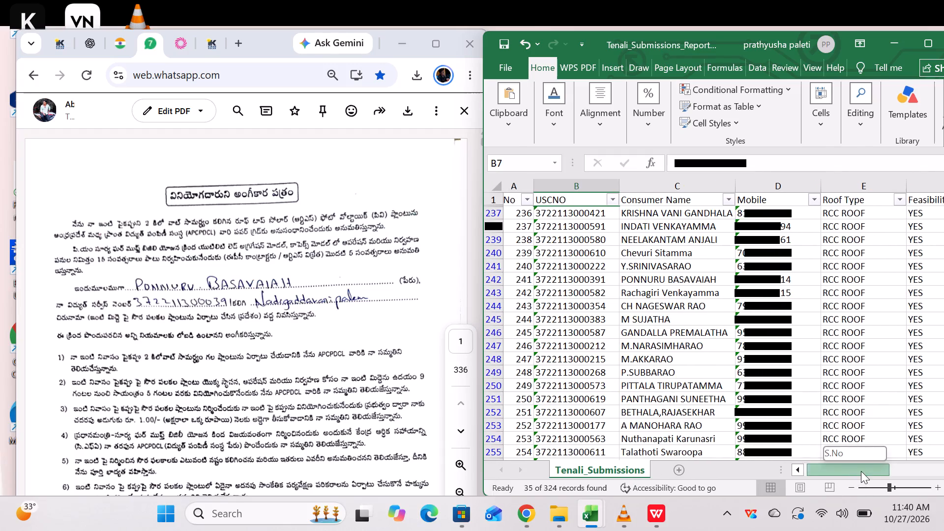
left_click_drag(861, 471, 885, 473)
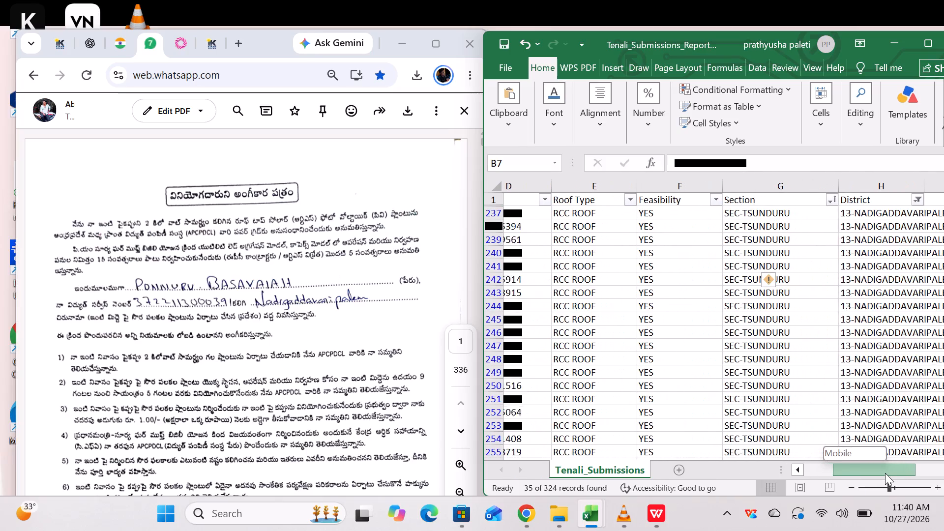
left_click_drag(885, 473, 908, 474)
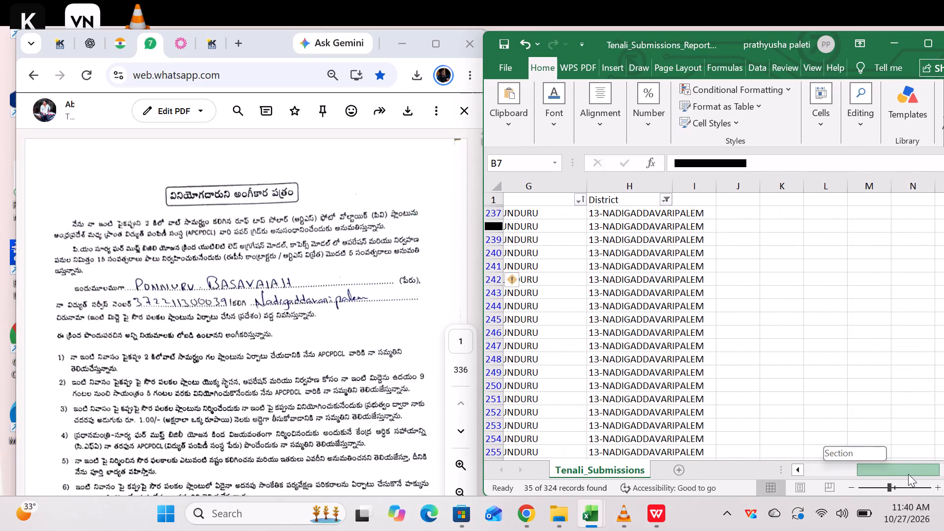
left_click_drag(908, 474, 905, 479)
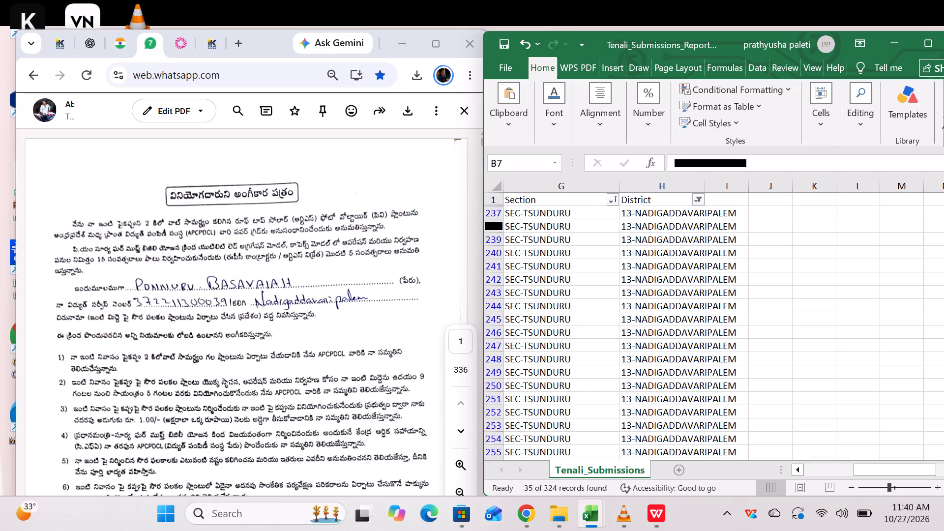
left_click_drag(619, 185, 584, 194)
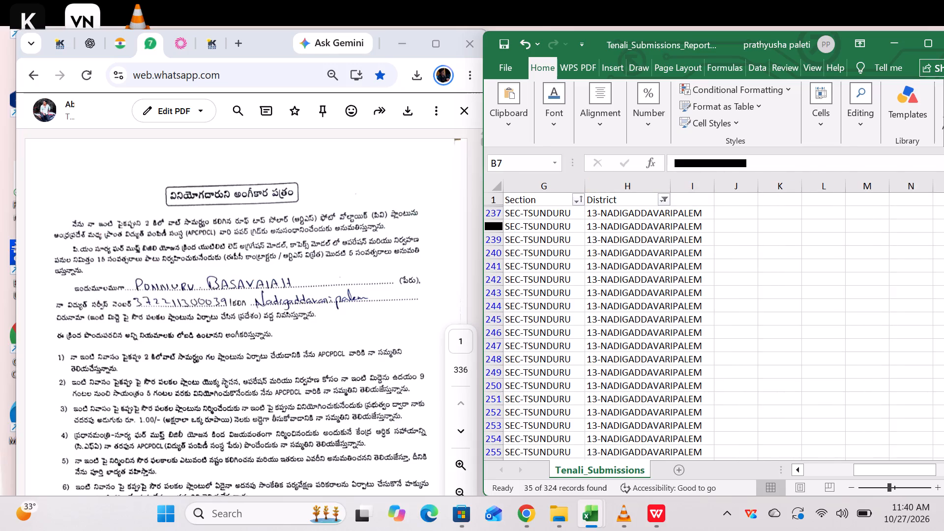
Narrow the Mobile column slightly so it fits its phone number entries more closely.
left_click_drag(865, 468, 820, 481)
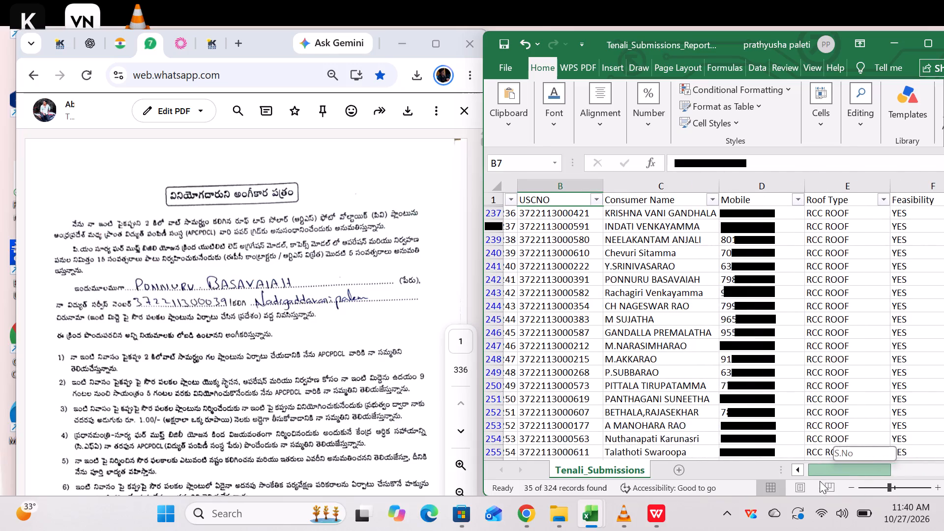
left_click_drag(820, 481, 800, 485)
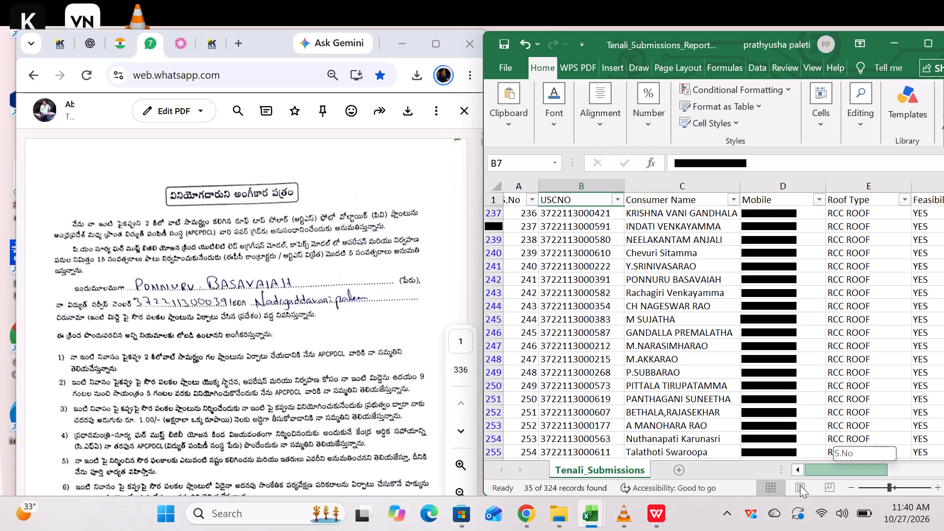
left_click_drag(800, 485, 818, 486)
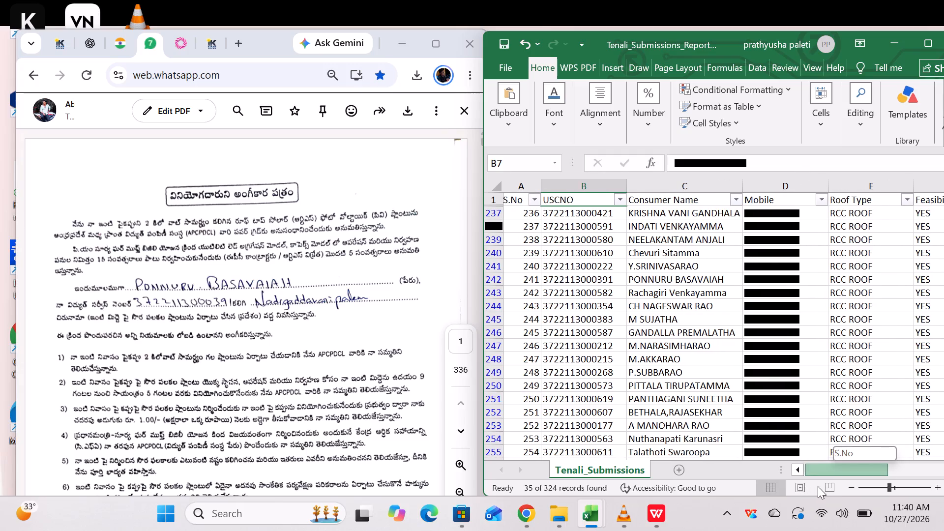
left_click_drag(818, 486, 836, 486)
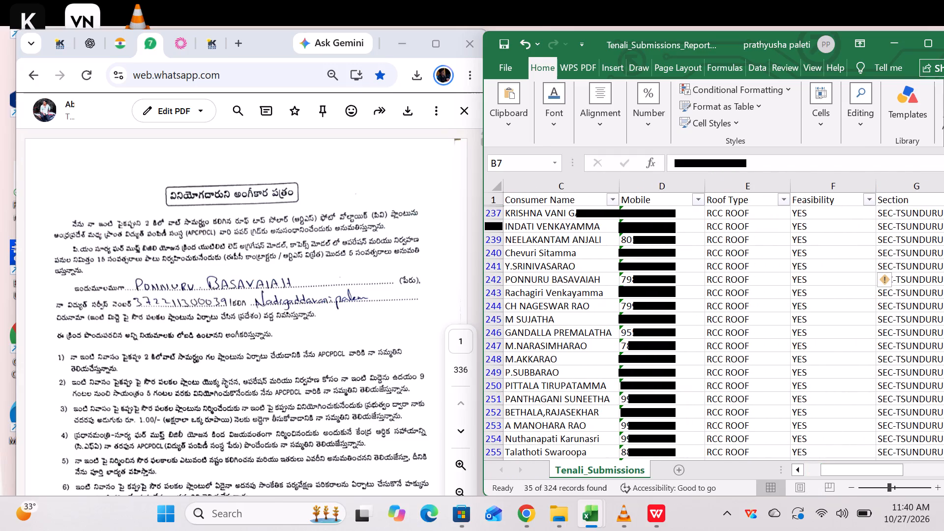
left_click_drag(706, 185, 688, 194)
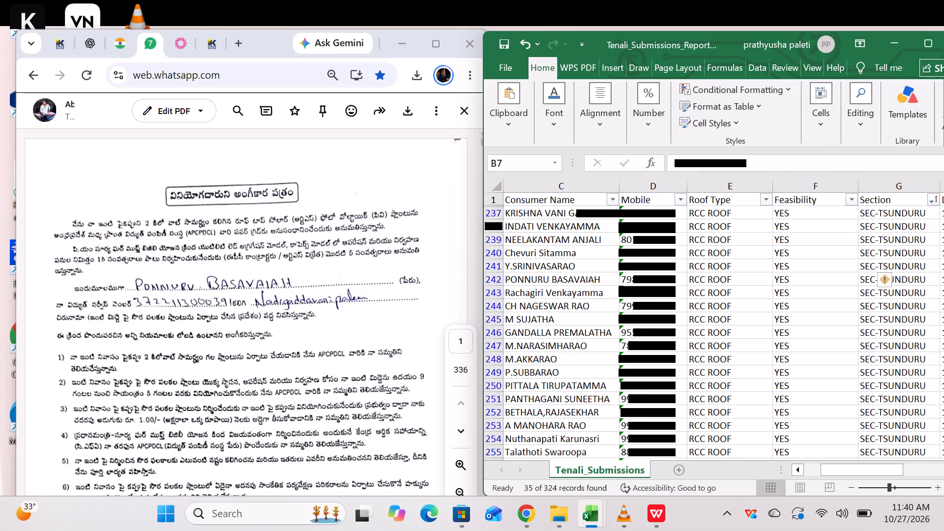
Narrow the Roof Type and Feasibility columns in the Tenali_Submissions sheet.
left_click_drag(773, 188, 744, 195)
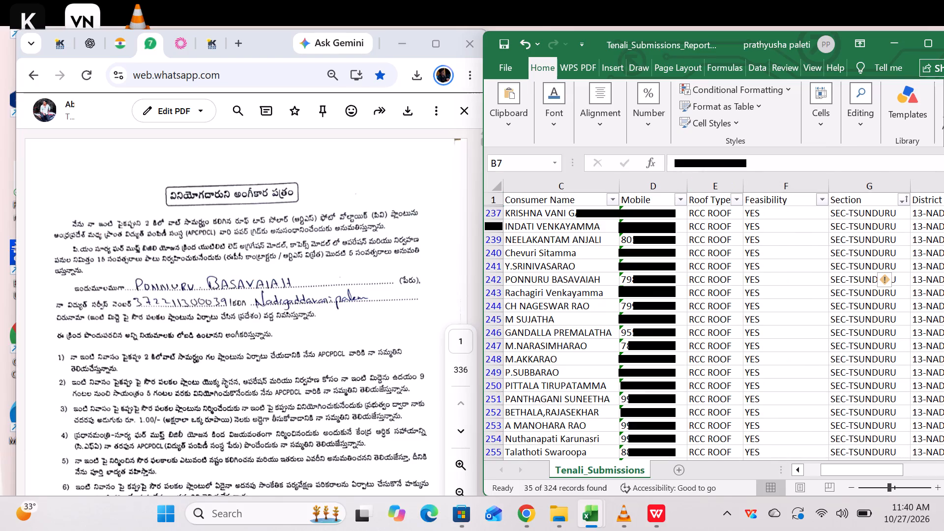
left_click_drag(828, 183, 780, 194)
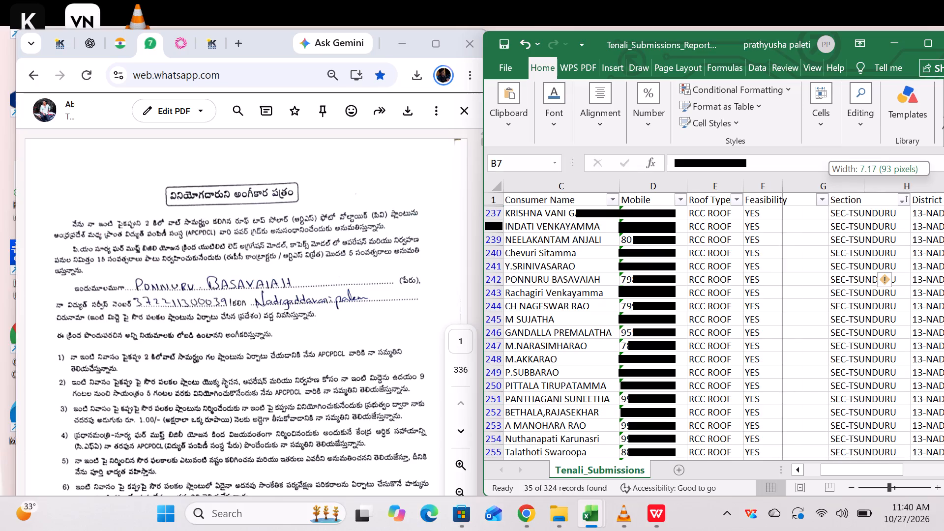
left_click_drag(780, 194, 777, 194)
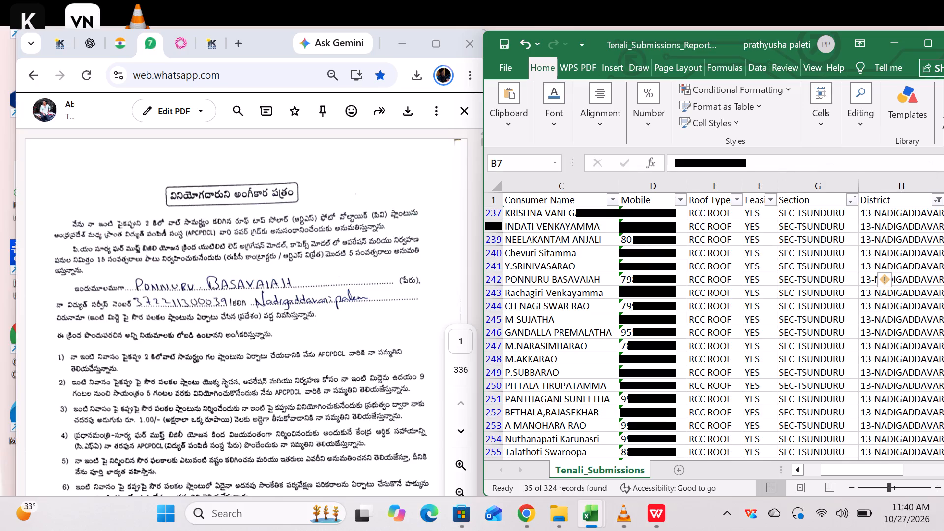
Reset the District filter in the Tenali_Submissions sheet so that all districts are selected.
left_click_drag(828, 471, 841, 470)
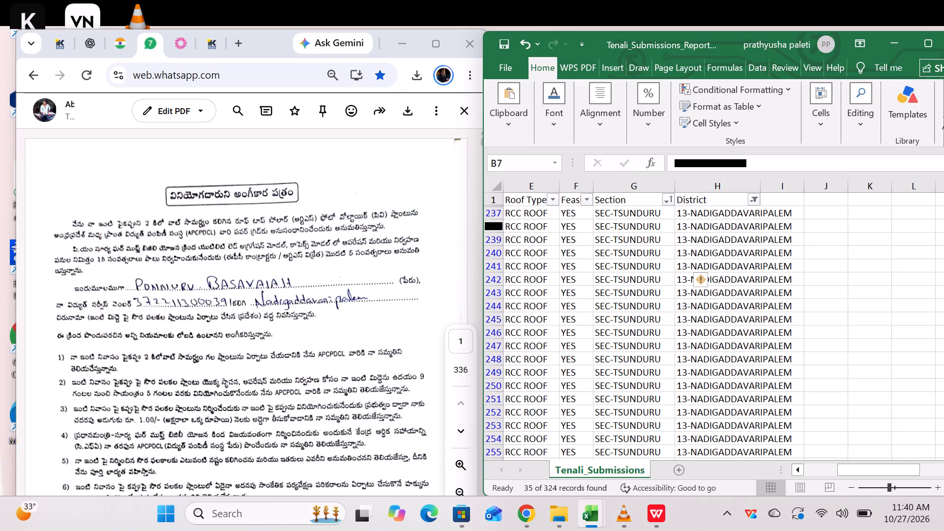
left_click_drag(852, 474, 825, 478)
left_click_drag(827, 470, 818, 470)
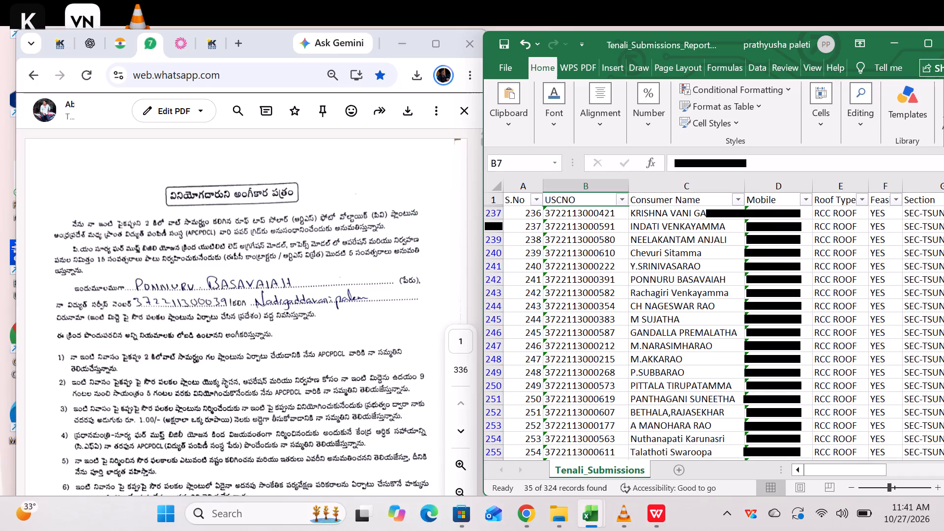
left_click_drag(857, 468, 901, 463)
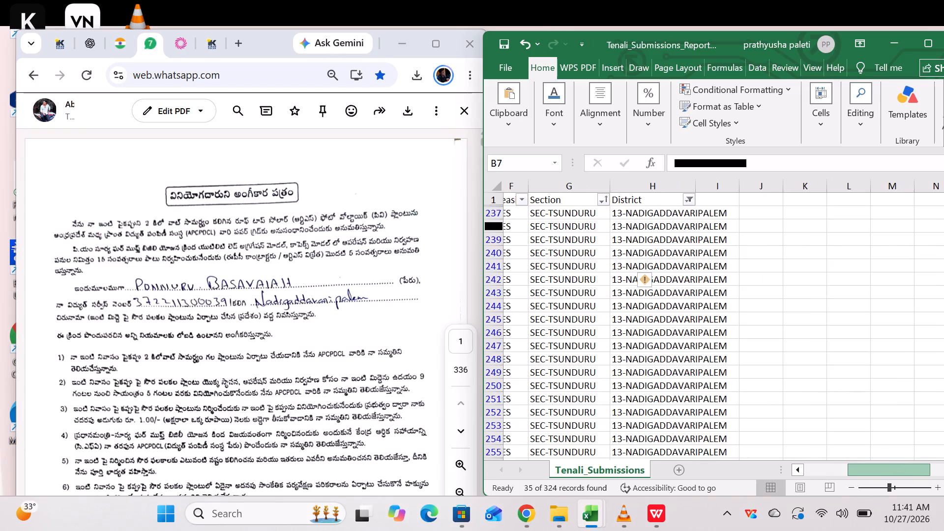
left_click(699, 197)
left_click(531, 335)
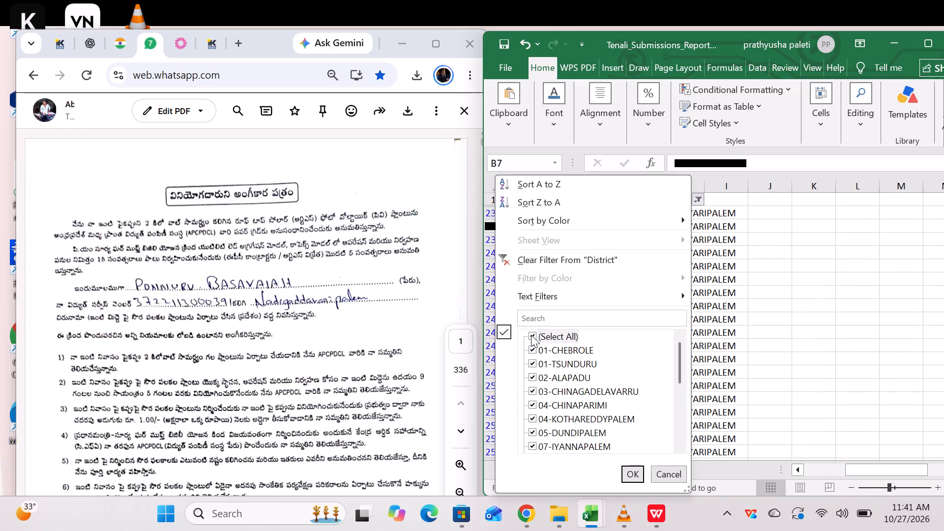
left_click(634, 474)
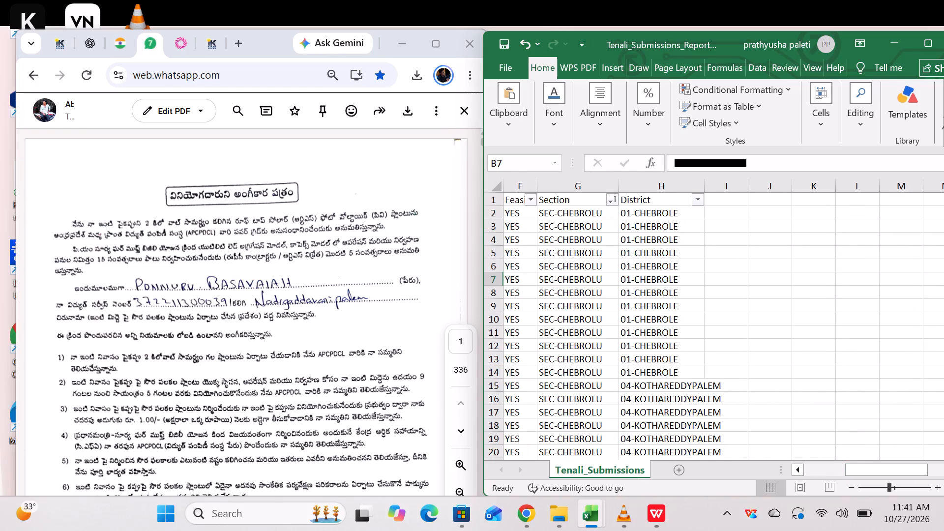
Filter the Section column to SEC-CHEBROLU only.
left_click(612, 200)
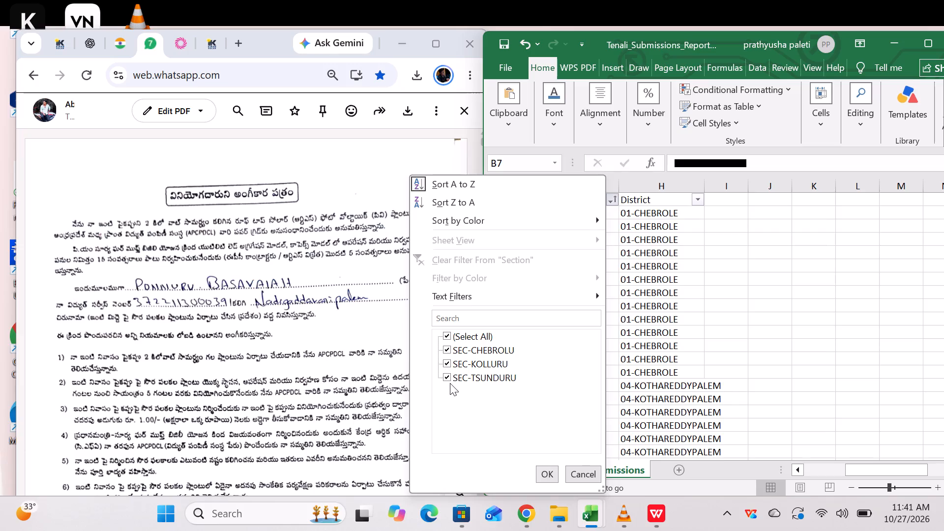
left_click(446, 336)
left_click(446, 350)
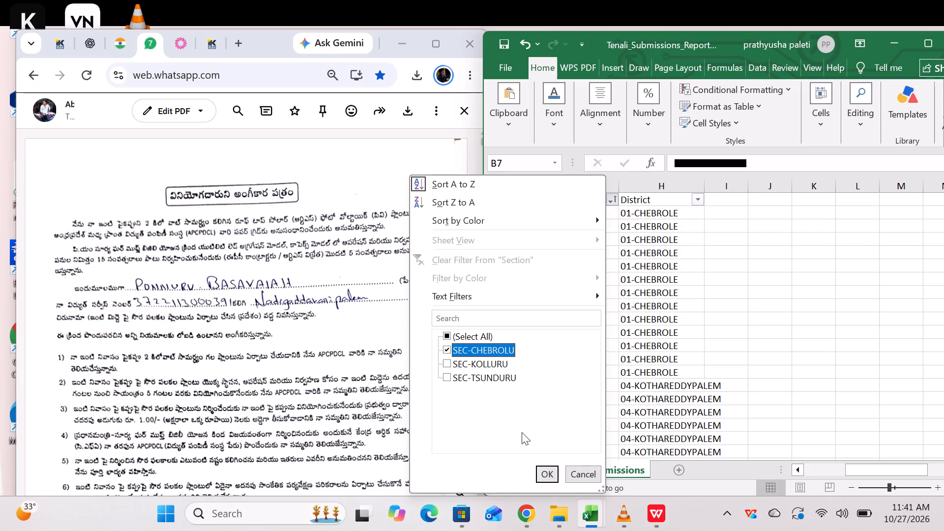
left_click(539, 477)
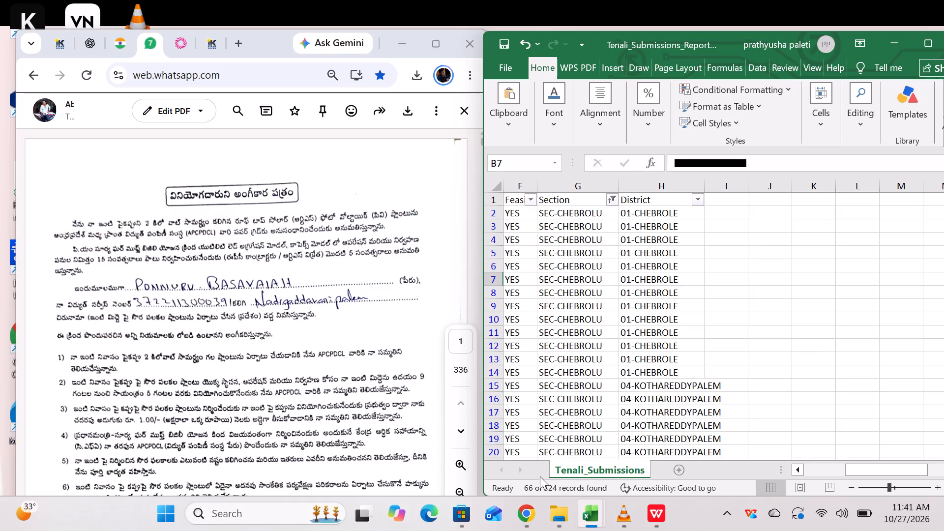
Copy the whole filtered SEC-CHEBROLU table, headers included, into a new sheet named Chebrolu, starting at cell A1.
scroll(610, 349, "down", 5)
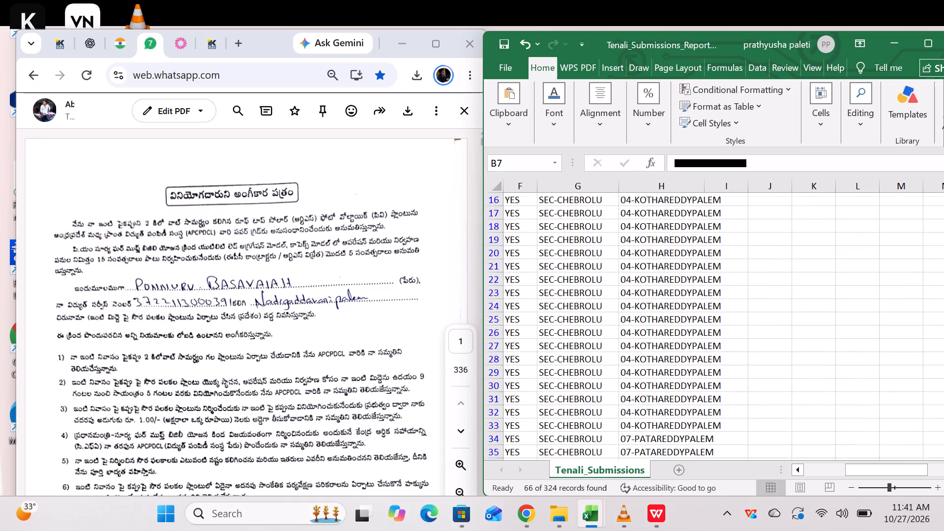
scroll(623, 354, "down", 14)
scroll(623, 354, "up", 3)
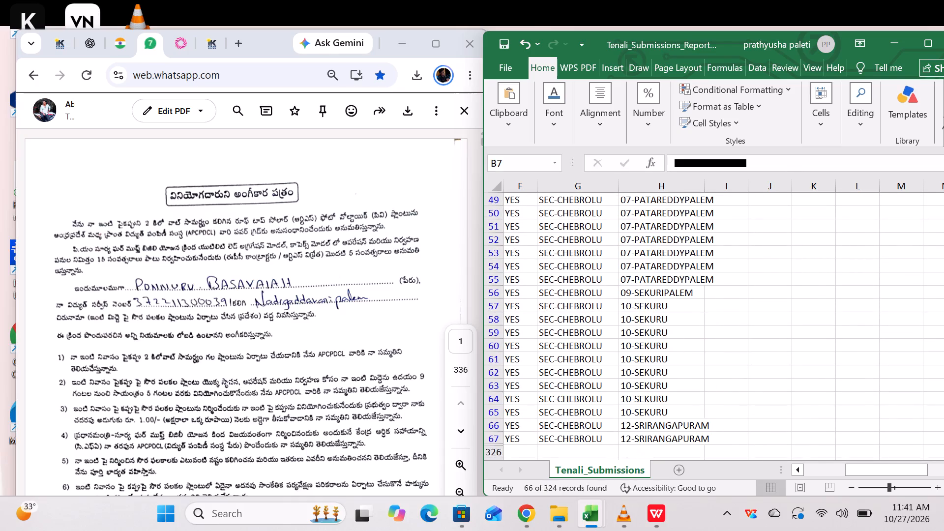
left_click_drag(862, 472, 800, 486)
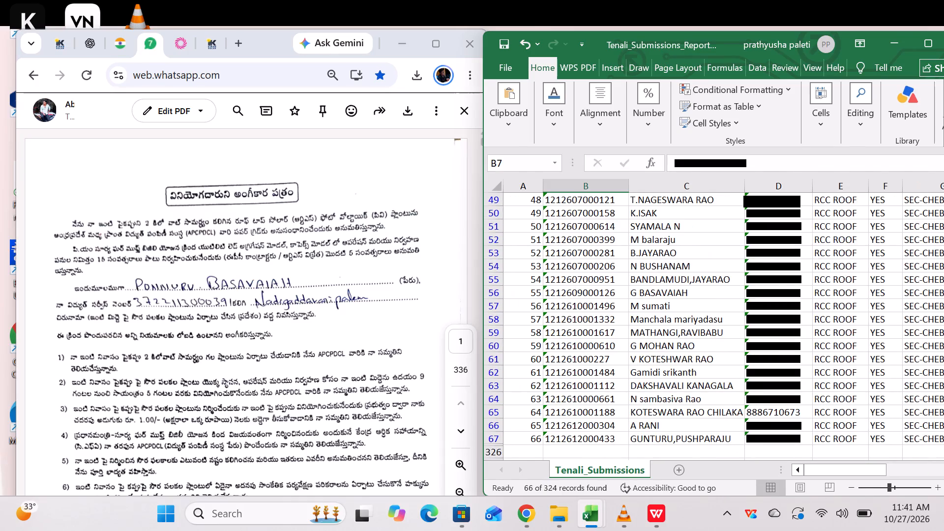
scroll(755, 410, "up", 20)
scroll(755, 410, "up", 7)
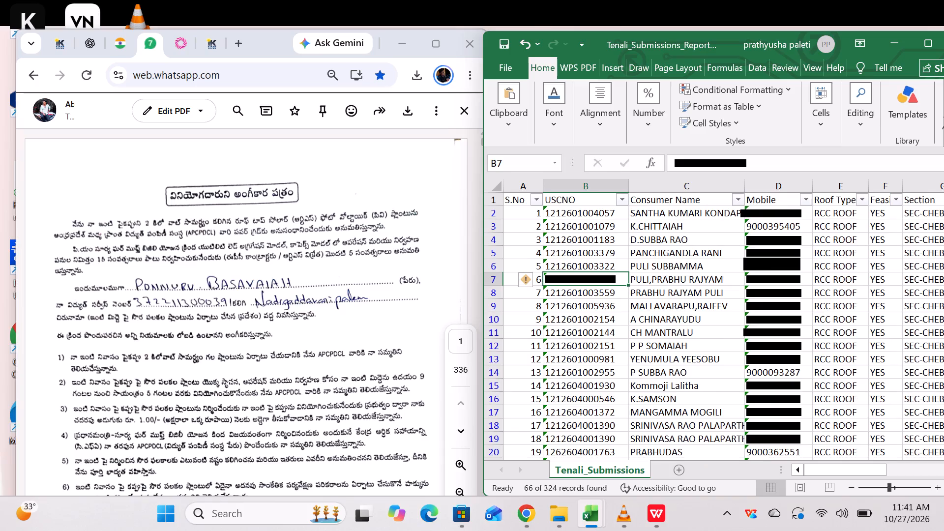
key("ctrl+a")
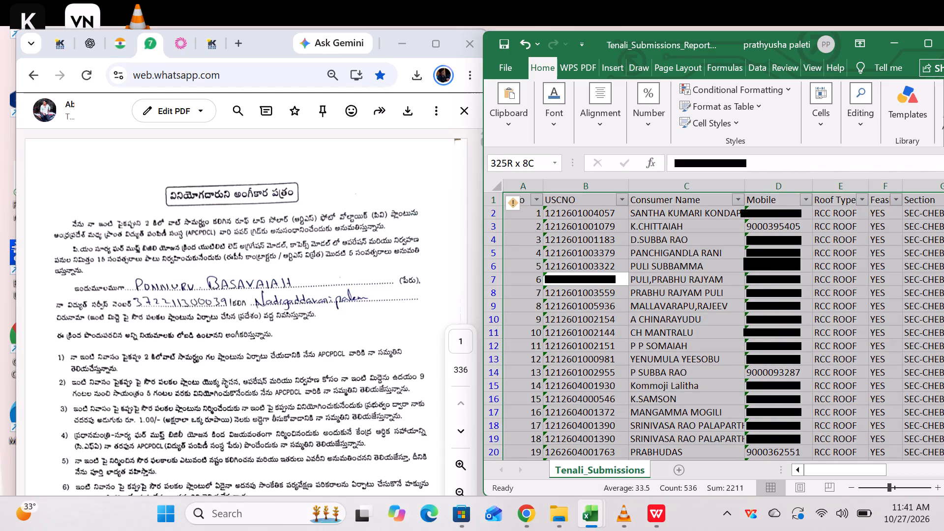
key("ctrl+c")
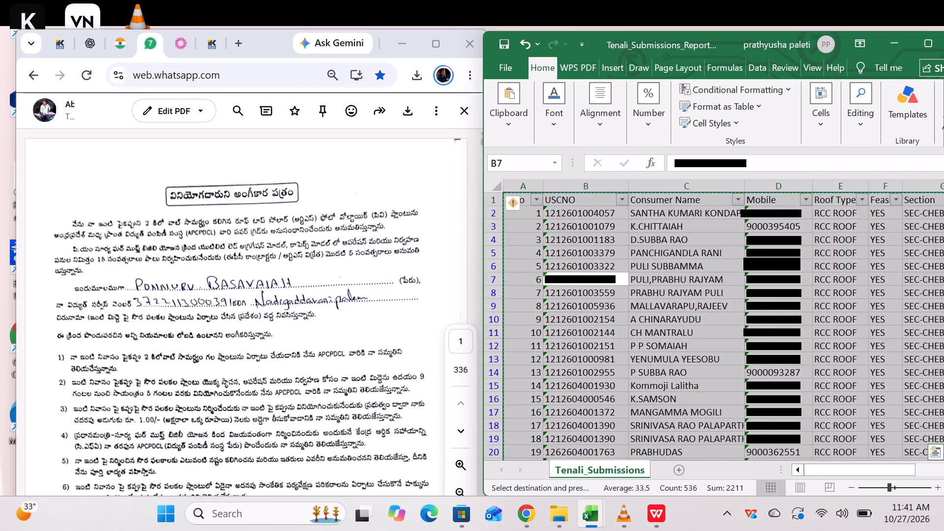
left_click(677, 472)
double_click(678, 467)
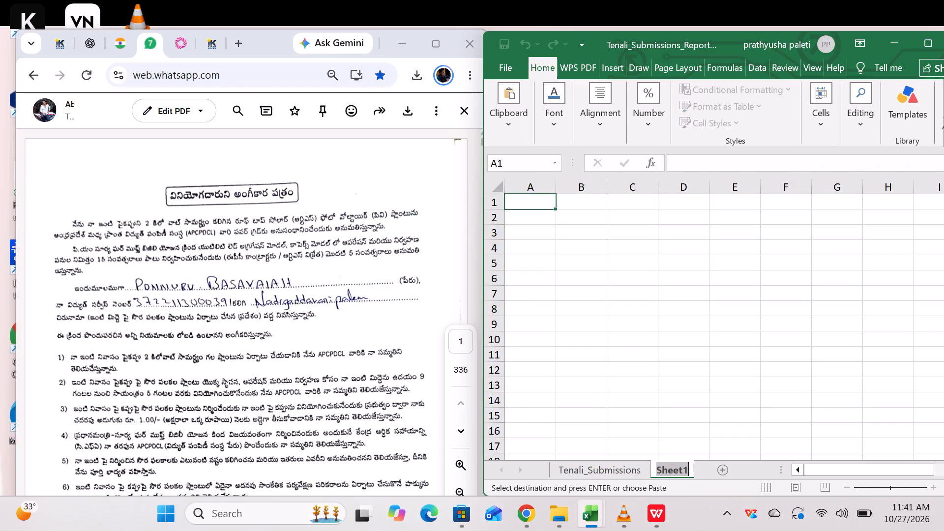
type("Chebrolu")
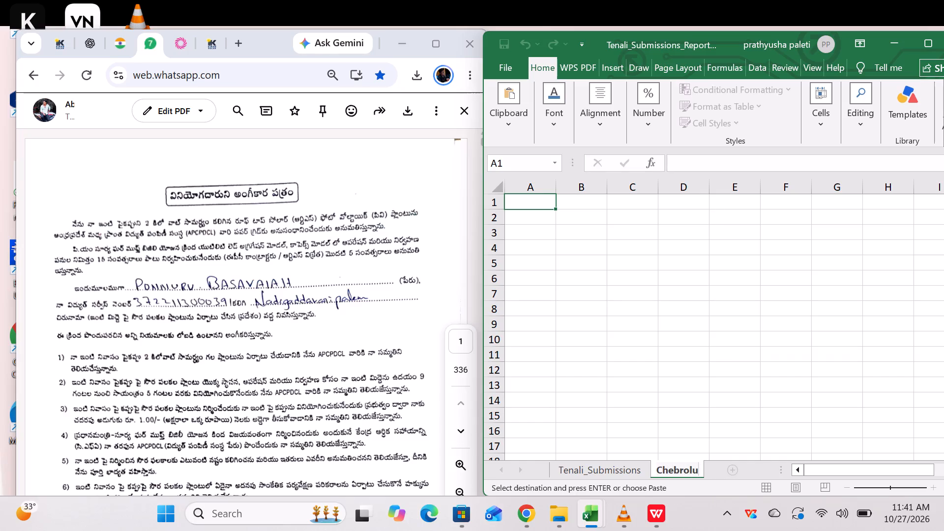
left_click(532, 209)
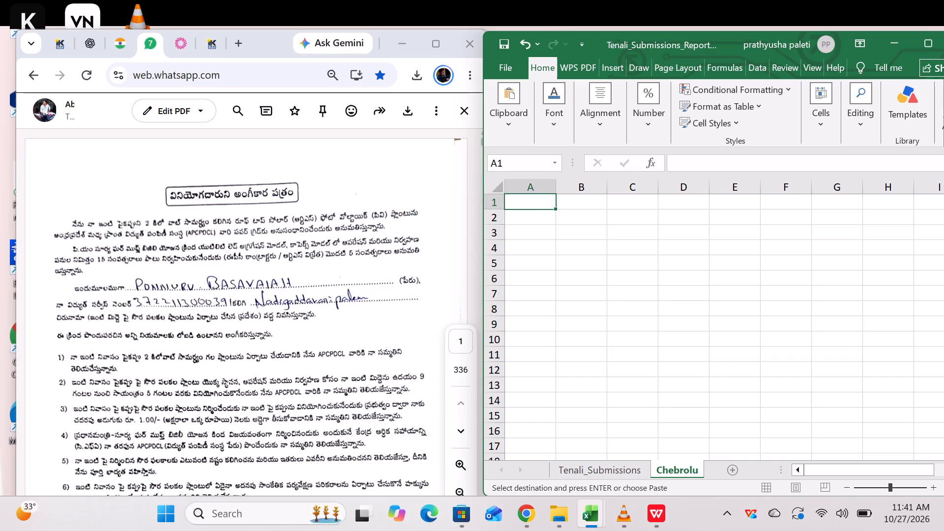
key("ctrl+v")
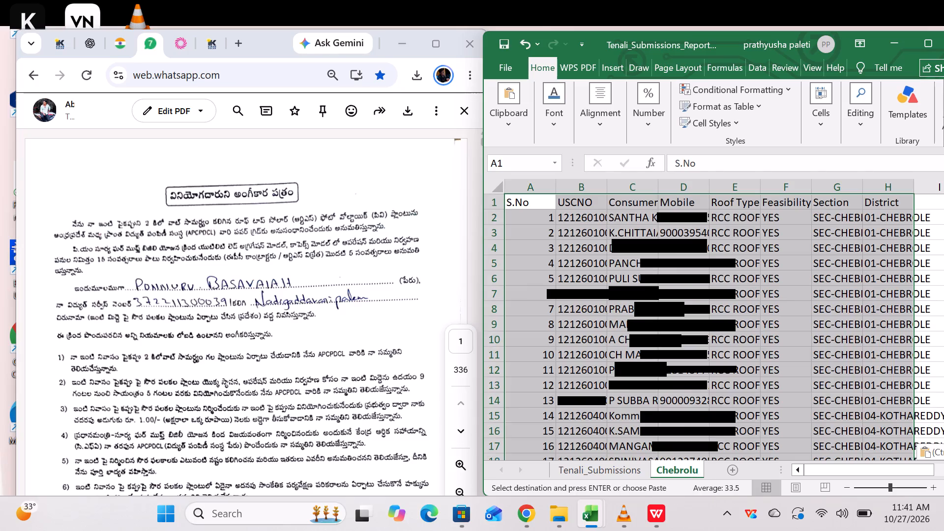
left_click(803, 439)
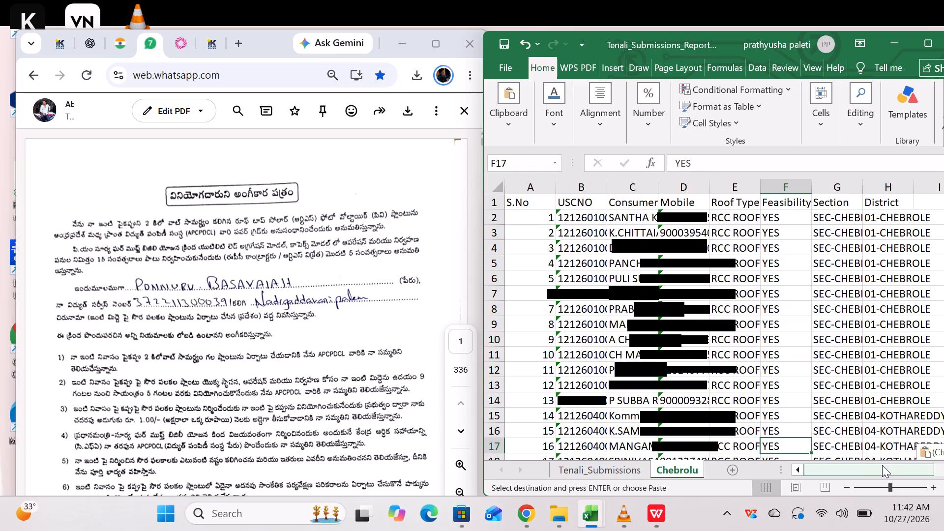
Fit the USCNO, Consumer Name, Mobile and Roof Type column widths to their contents in the Chebrolu sheet.
left_click_drag(847, 468, 909, 464)
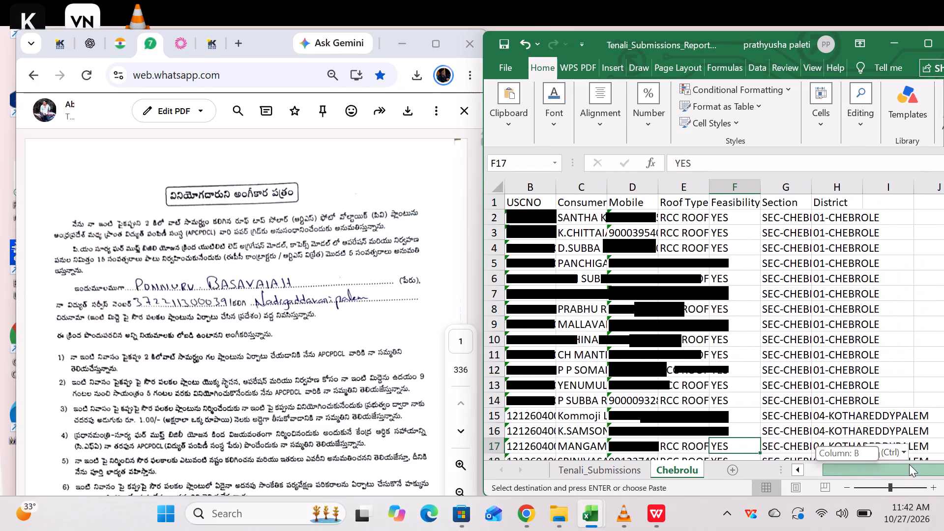
left_click_drag(909, 464, 855, 471)
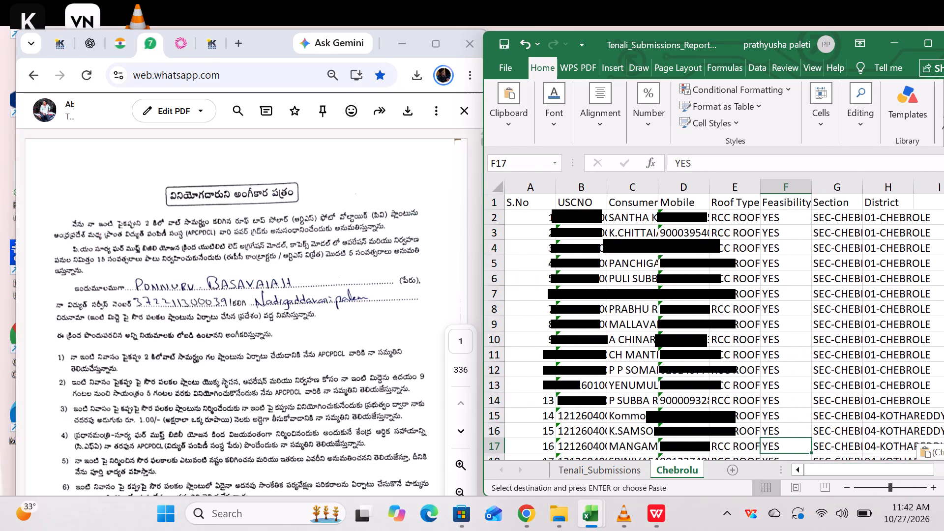
double_click(609, 183)
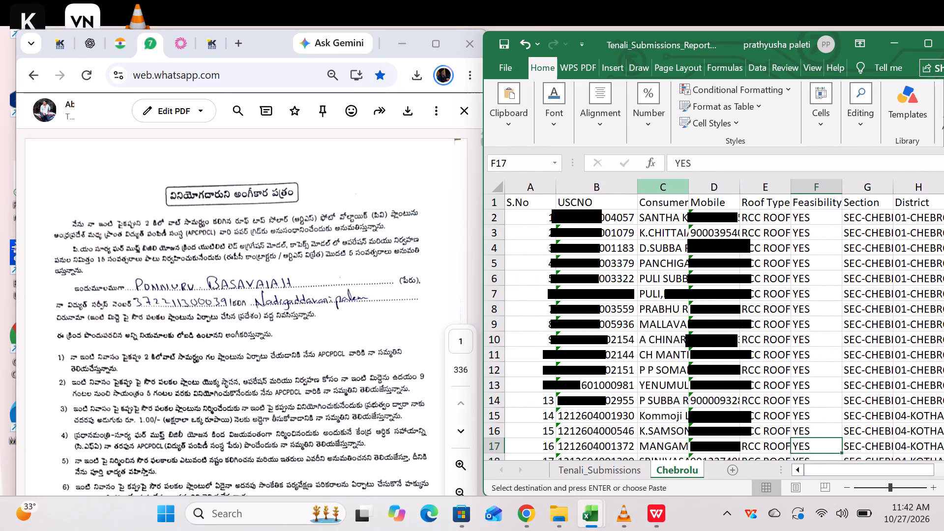
double_click(690, 191)
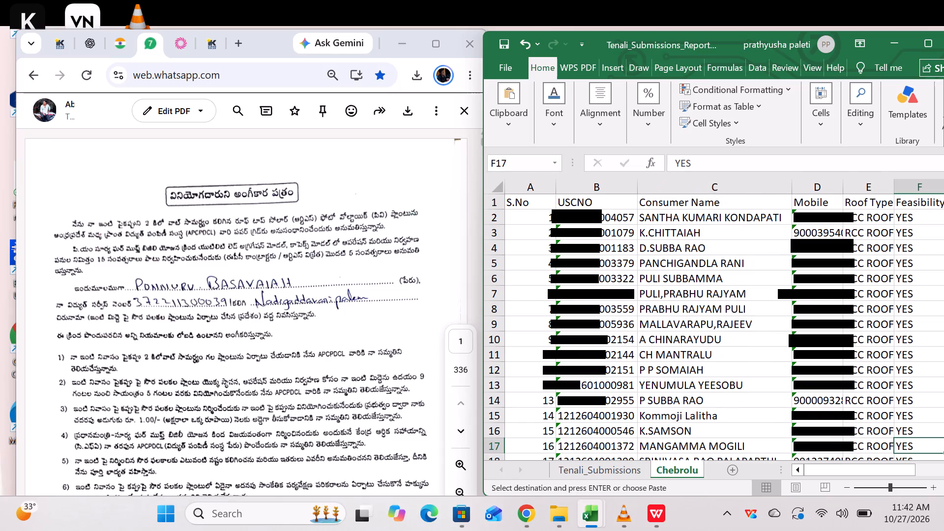
double_click(844, 183)
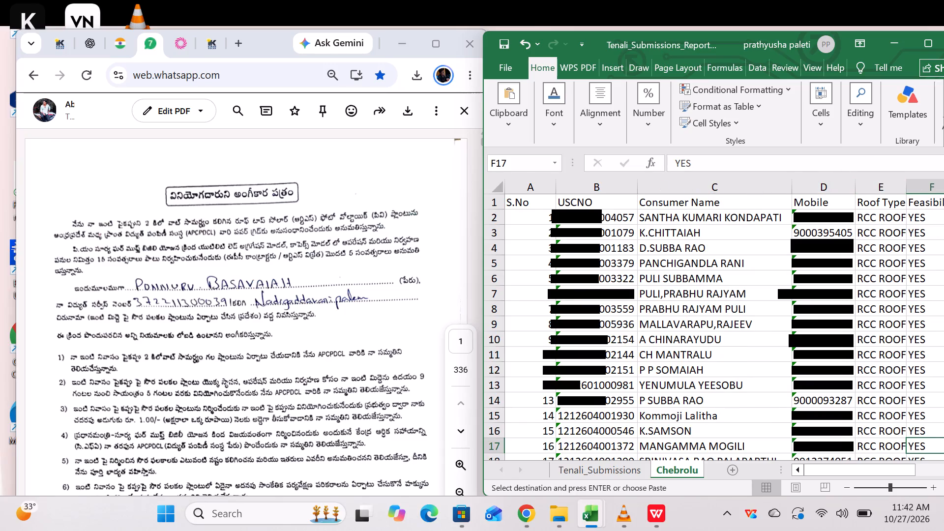
double_click(906, 189)
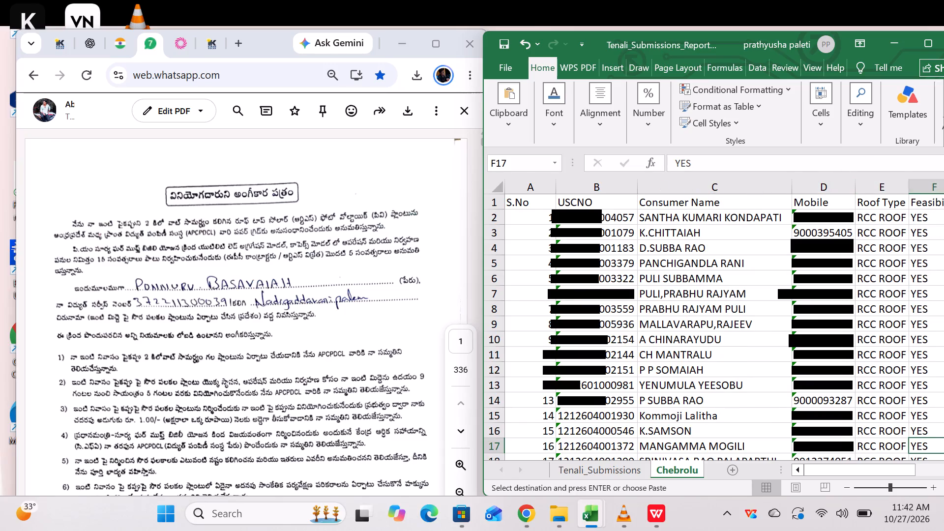
Delete the Feasibility column from the Chebrolu sheet.
left_click_drag(874, 472, 909, 470)
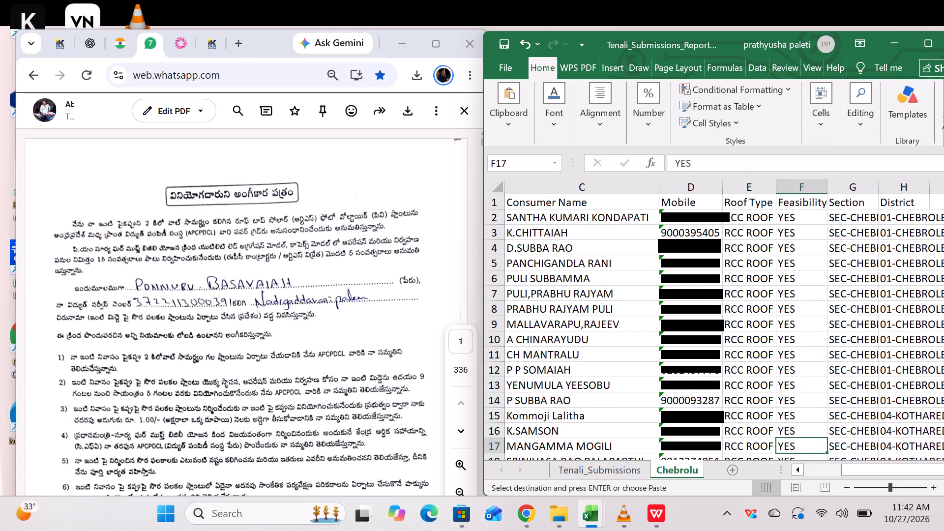
left_click(805, 185)
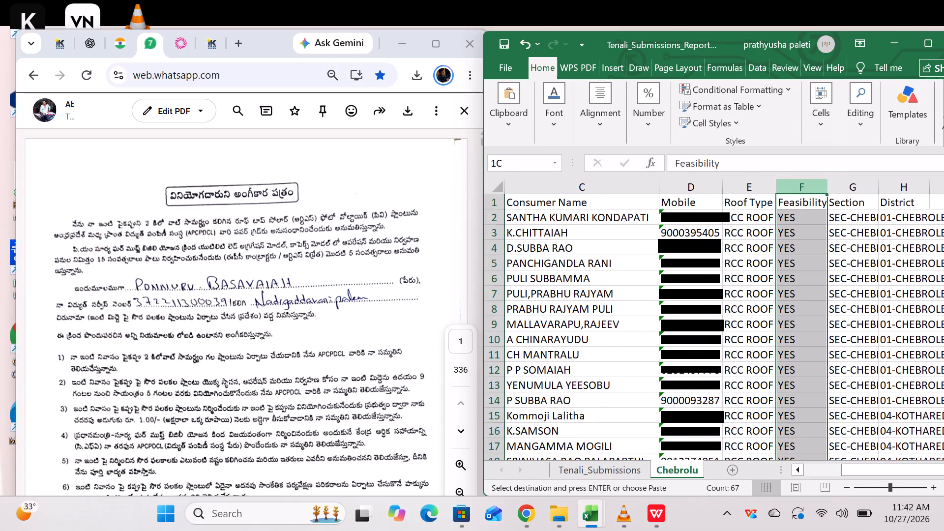
right_click(795, 244)
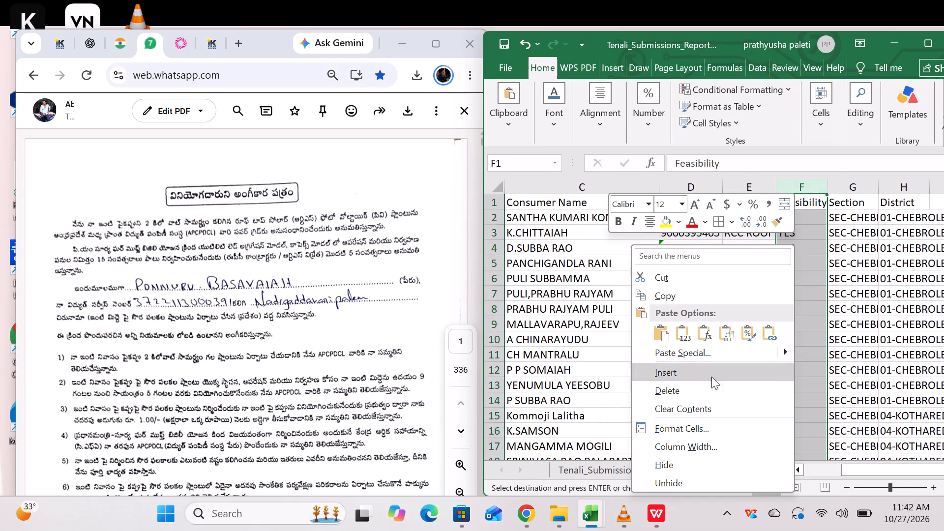
left_click(699, 390)
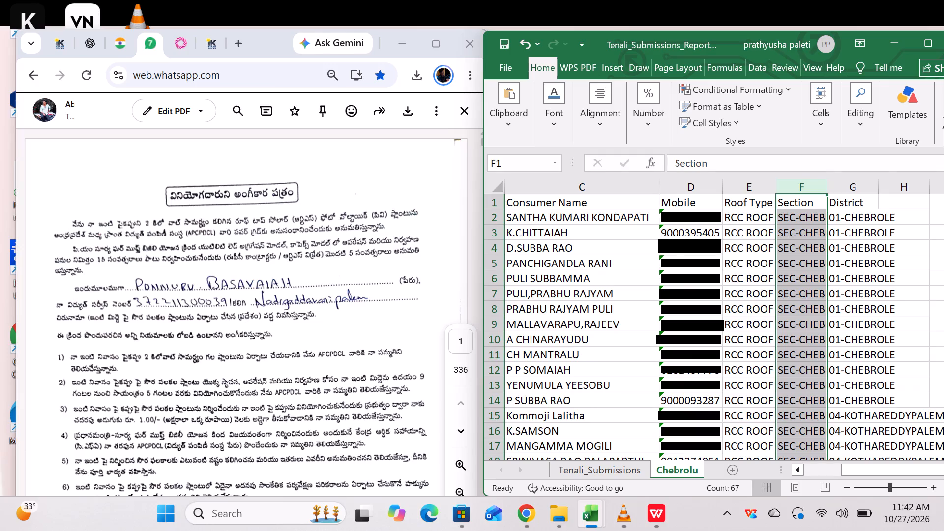
Fit the Section and District column widths to their contents in the Chebrolu sheet.
double_click(827, 192)
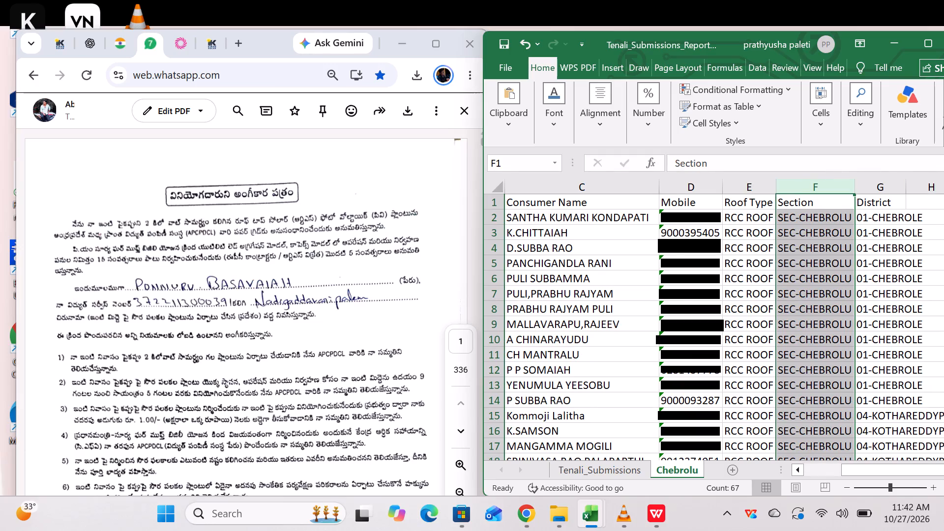
double_click(906, 183)
left_click_drag(911, 471, 943, 462)
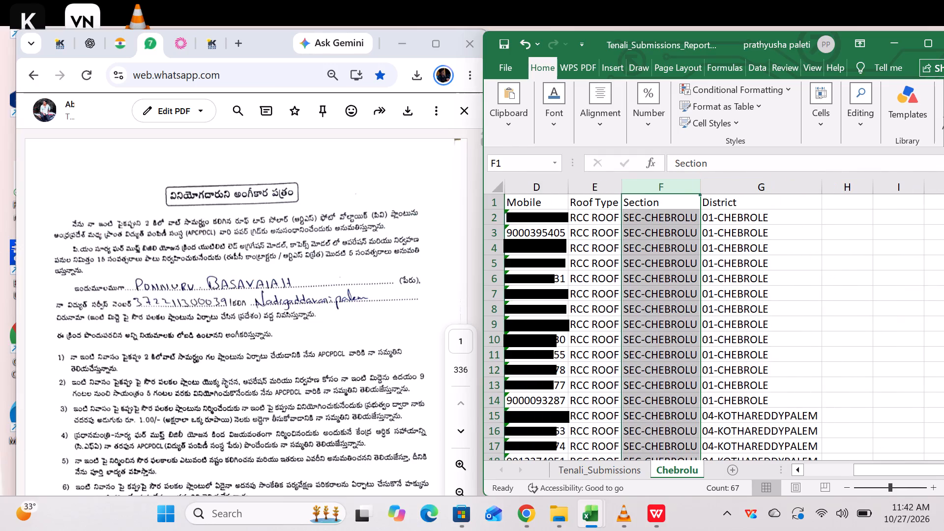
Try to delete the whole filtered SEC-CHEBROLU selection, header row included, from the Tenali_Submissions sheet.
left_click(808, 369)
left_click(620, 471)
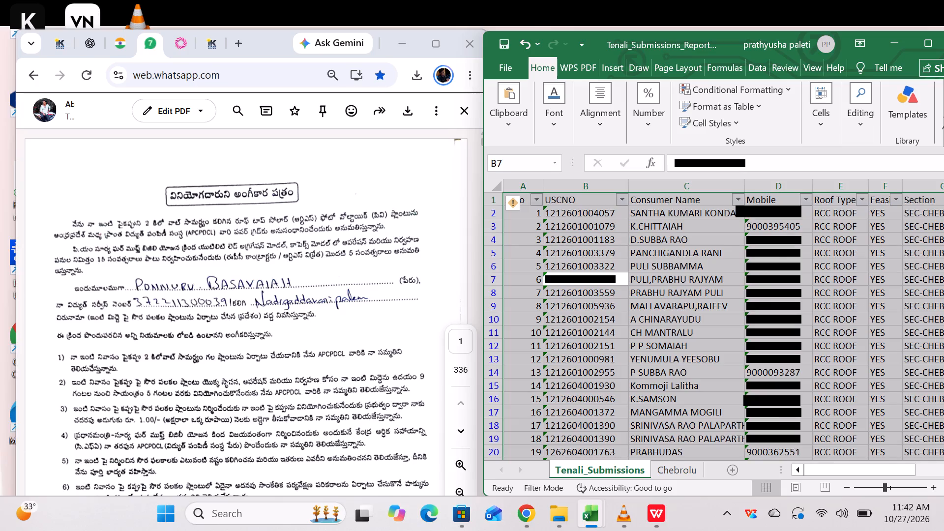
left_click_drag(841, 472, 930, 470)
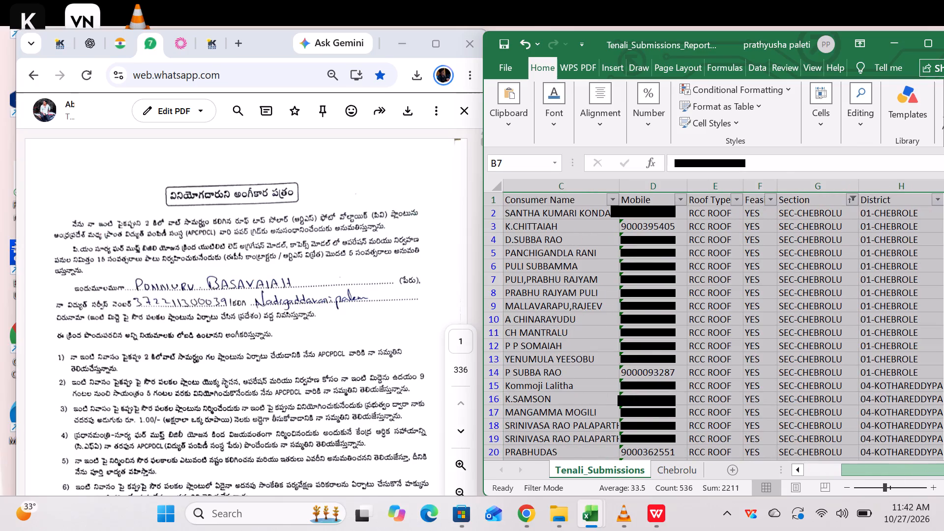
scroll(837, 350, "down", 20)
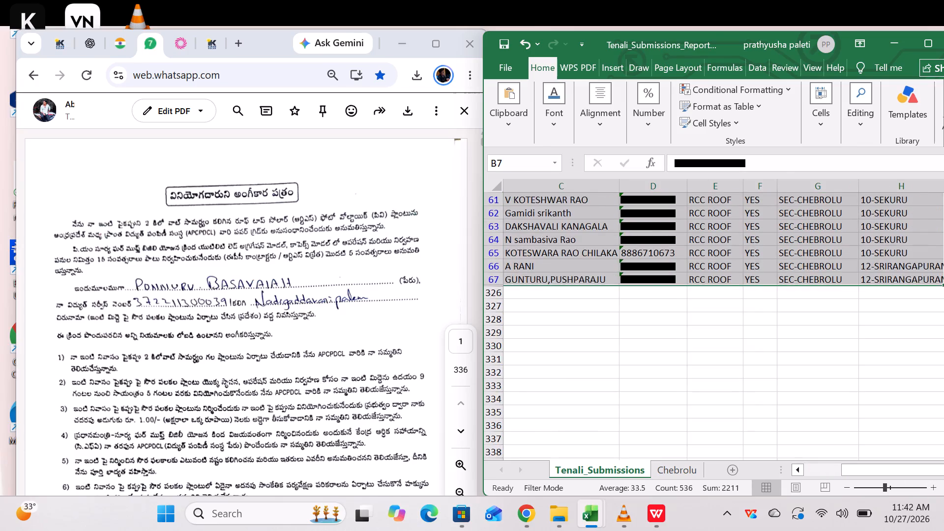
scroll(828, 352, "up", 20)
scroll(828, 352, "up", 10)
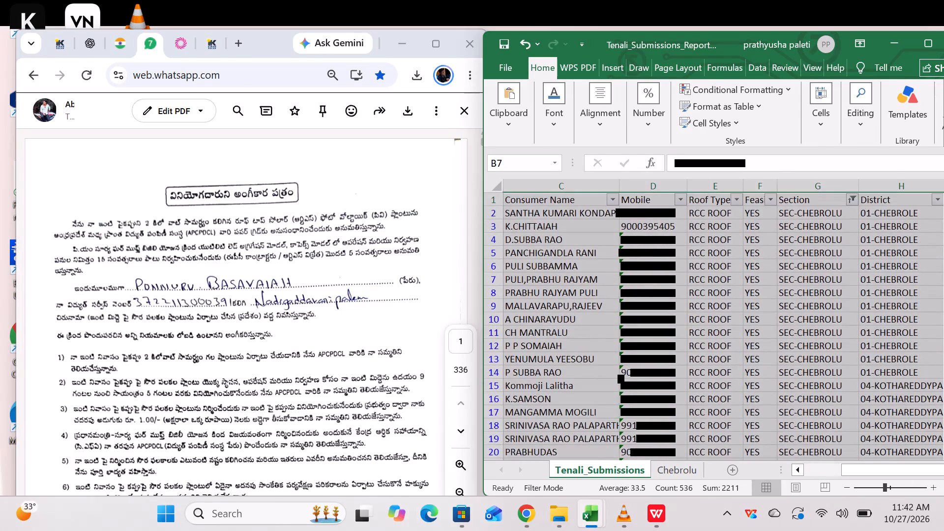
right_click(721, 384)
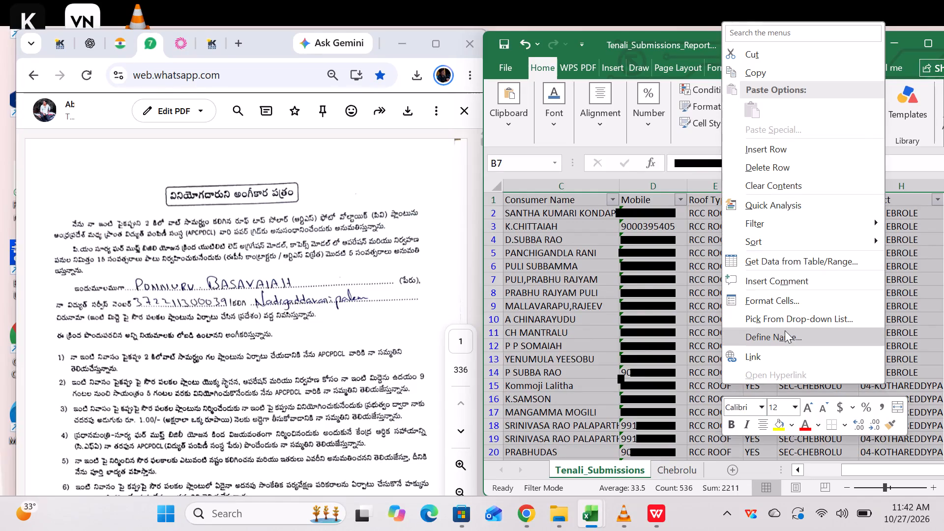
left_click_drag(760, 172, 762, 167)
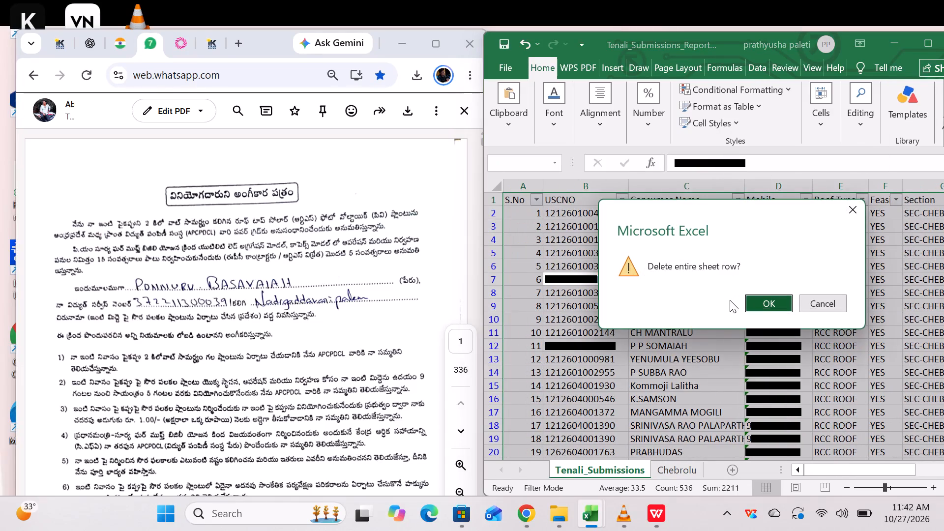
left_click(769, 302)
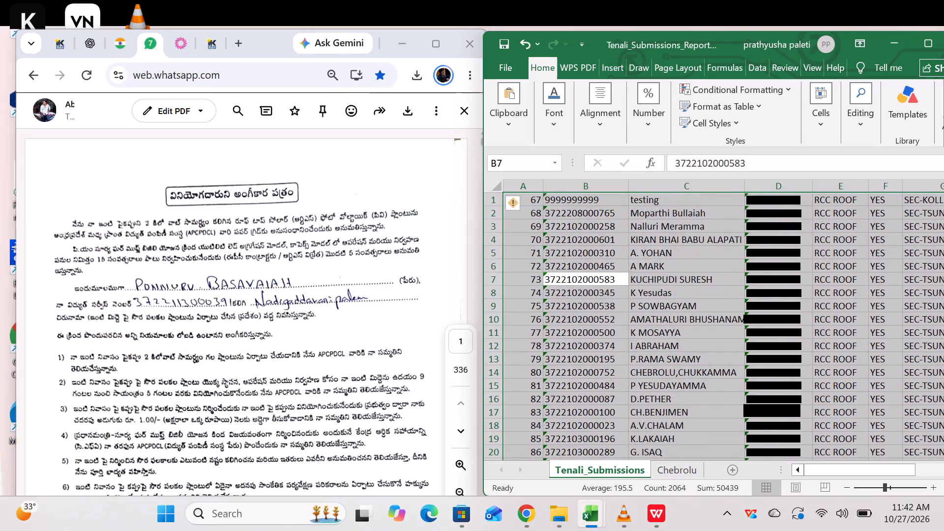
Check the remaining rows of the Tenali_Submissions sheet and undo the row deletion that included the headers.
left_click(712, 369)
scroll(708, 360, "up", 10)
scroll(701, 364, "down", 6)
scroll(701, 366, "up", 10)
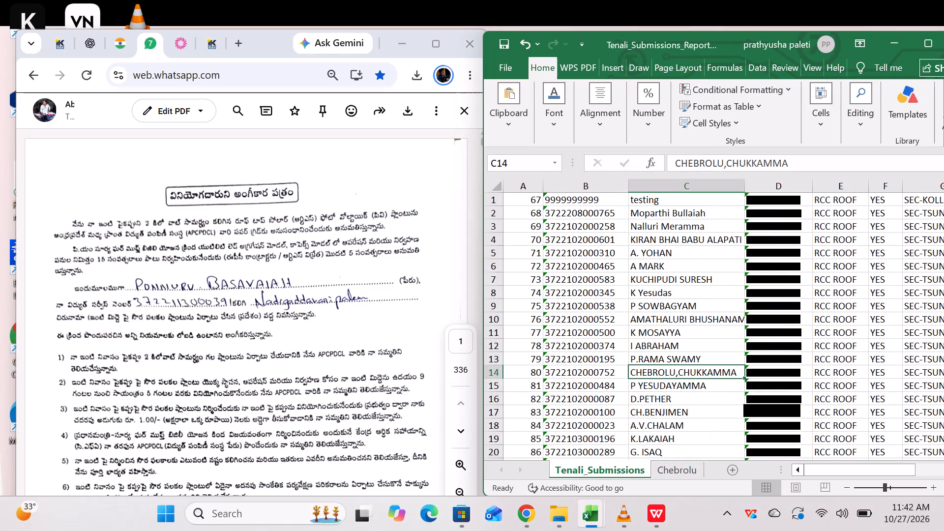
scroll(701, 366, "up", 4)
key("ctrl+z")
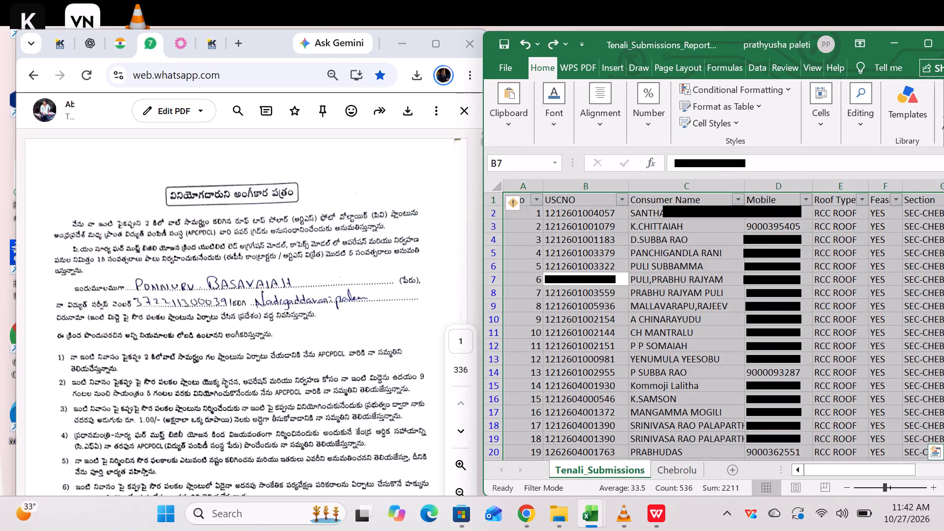
Delete all filtered SEC-CHEBROLU data rows below the header from the Tenali_Submissions sheet, keeping the header row.
left_click(706, 366)
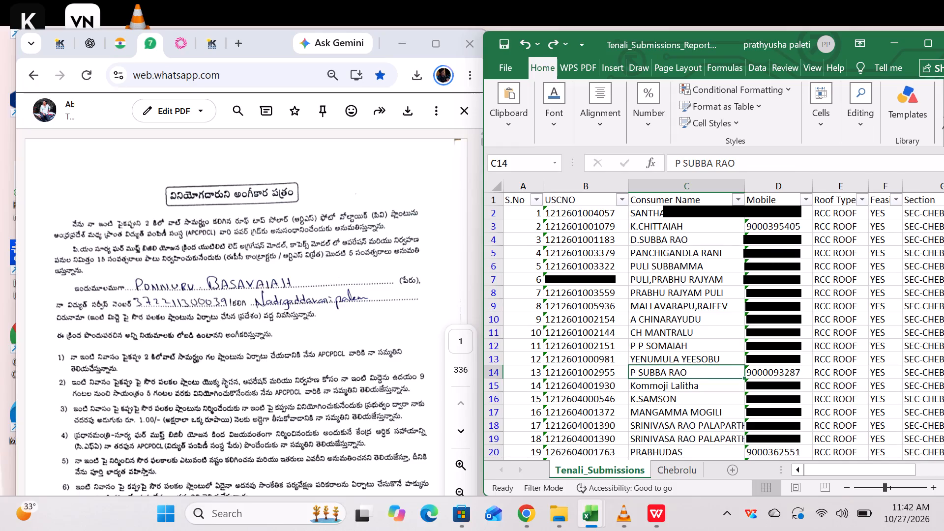
left_click_drag(527, 214, 943, 279)
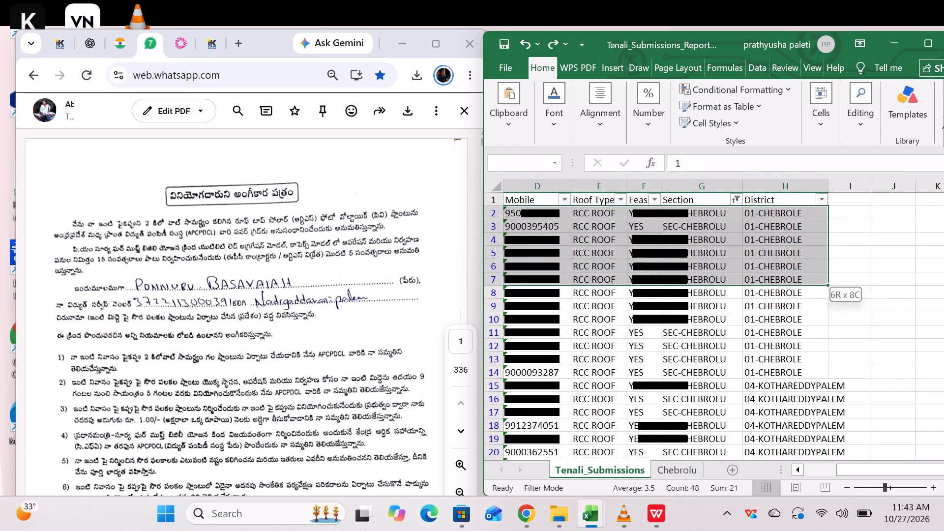
left_click_drag(943, 279, 823, 511)
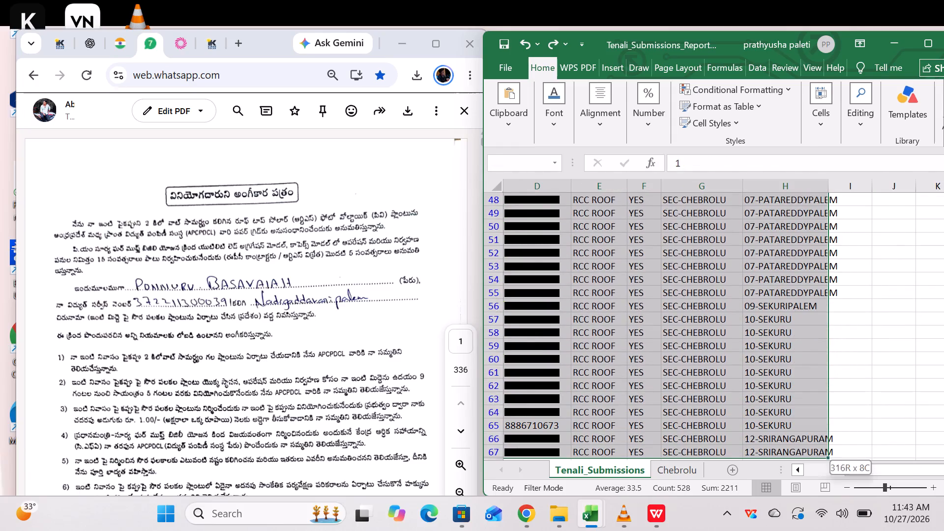
left_click_drag(823, 511, 840, 415)
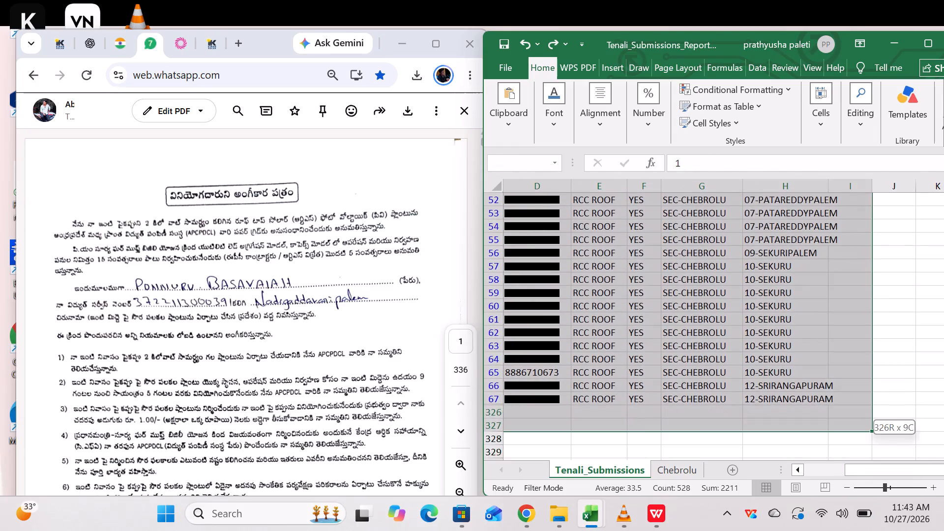
left_click_drag(840, 415, 826, 397)
right_click(721, 314)
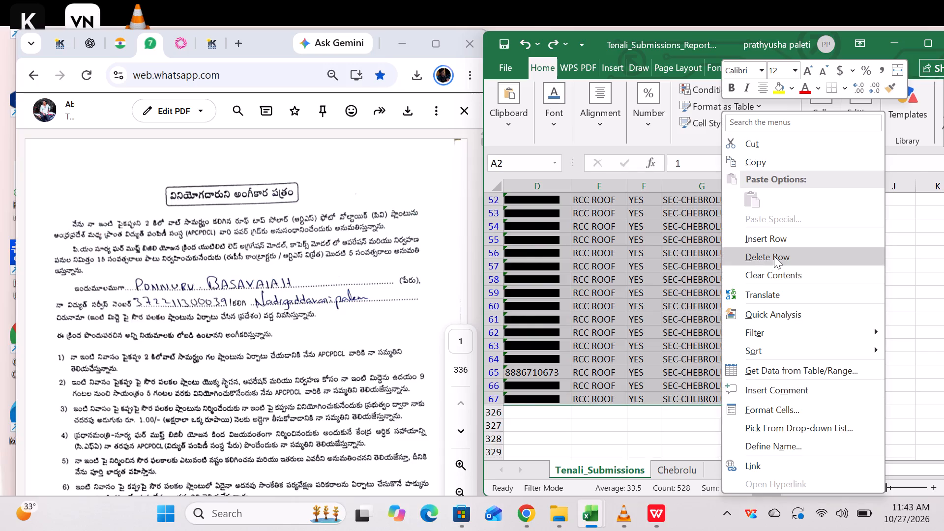
left_click(774, 256)
left_click(778, 303)
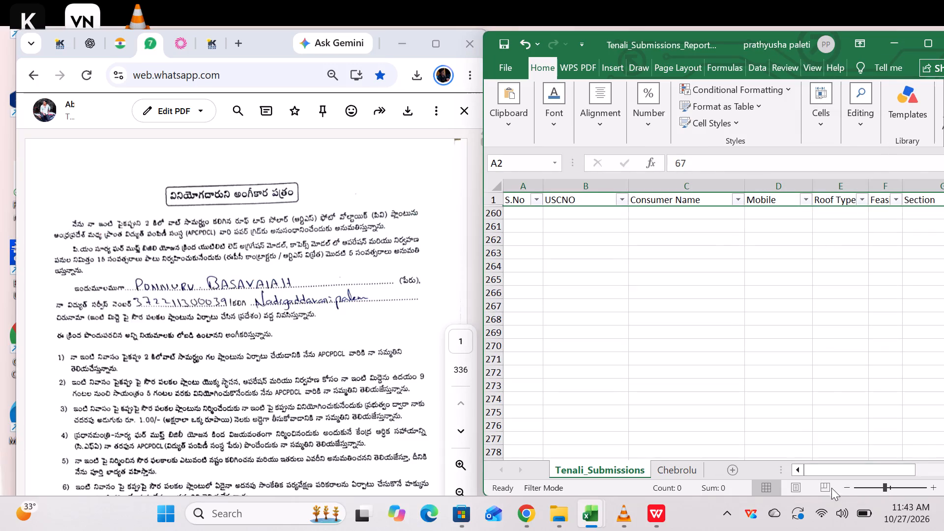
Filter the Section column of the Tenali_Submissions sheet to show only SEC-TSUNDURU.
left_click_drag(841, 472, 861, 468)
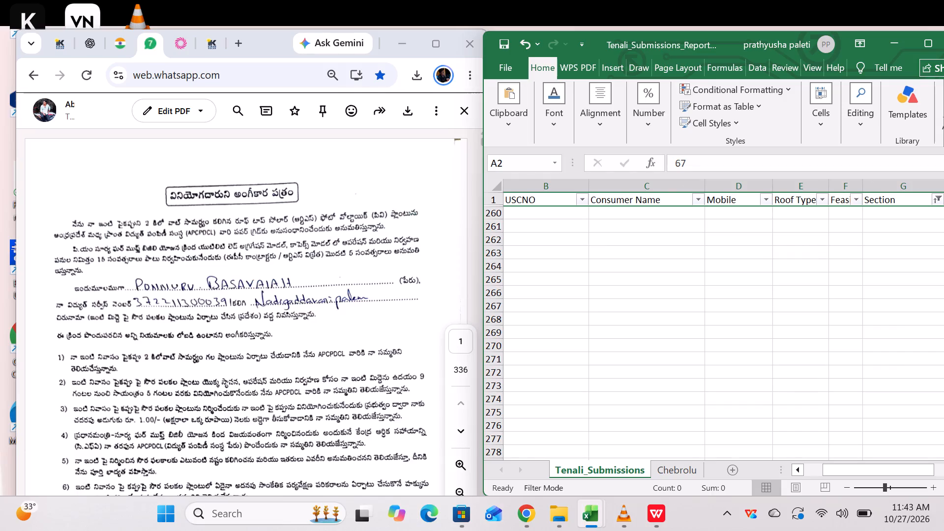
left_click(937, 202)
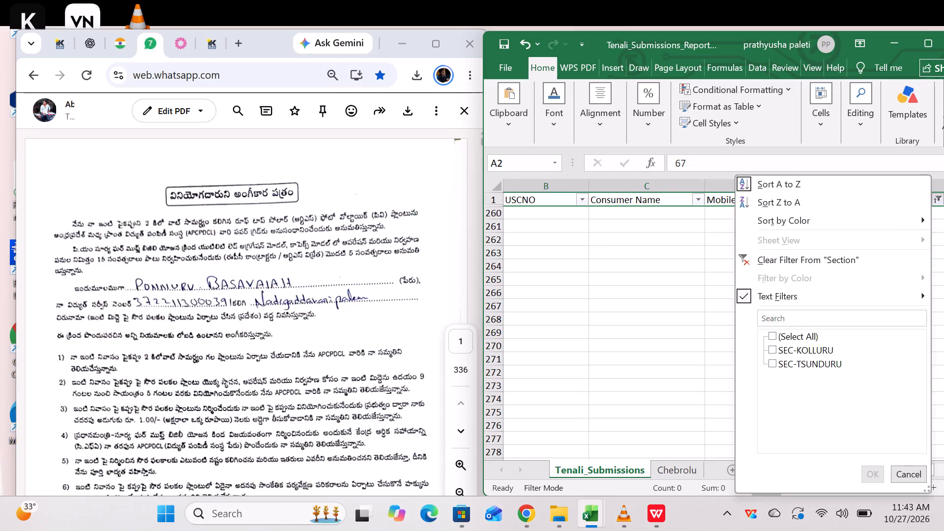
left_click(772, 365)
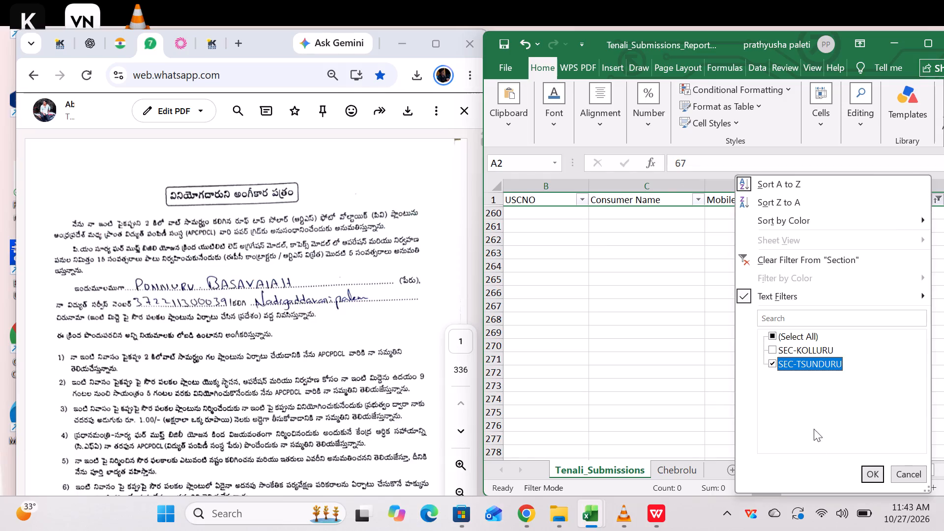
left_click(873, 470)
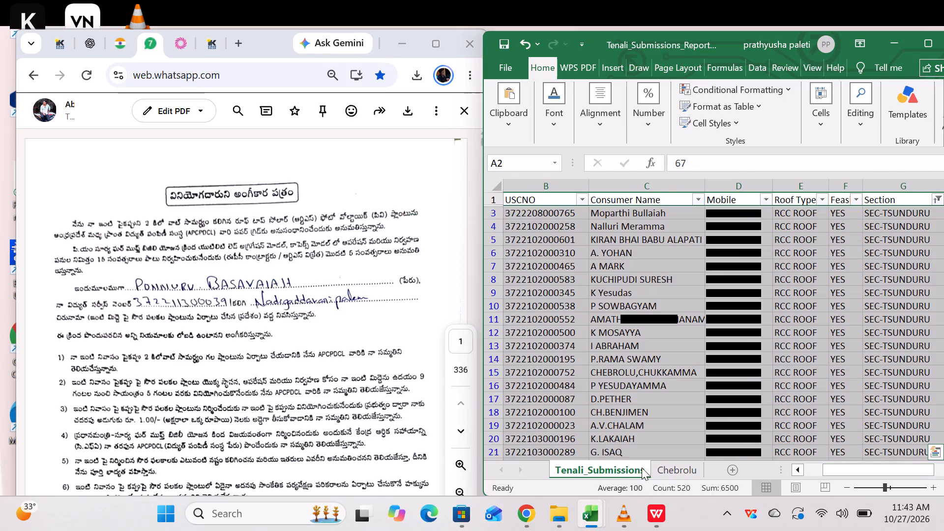
Rename the Tenali_Submissions sheet as Tsunduru.
double_click(642, 468)
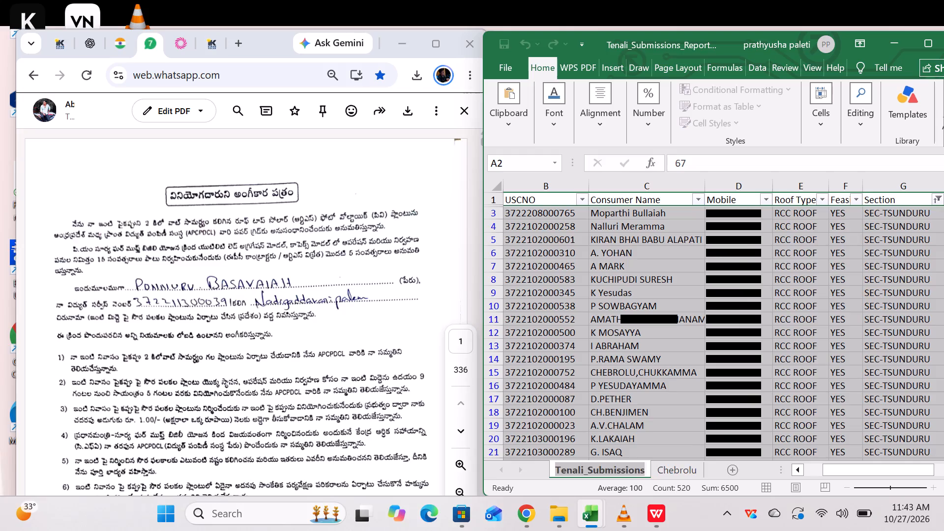
type("Tsu")
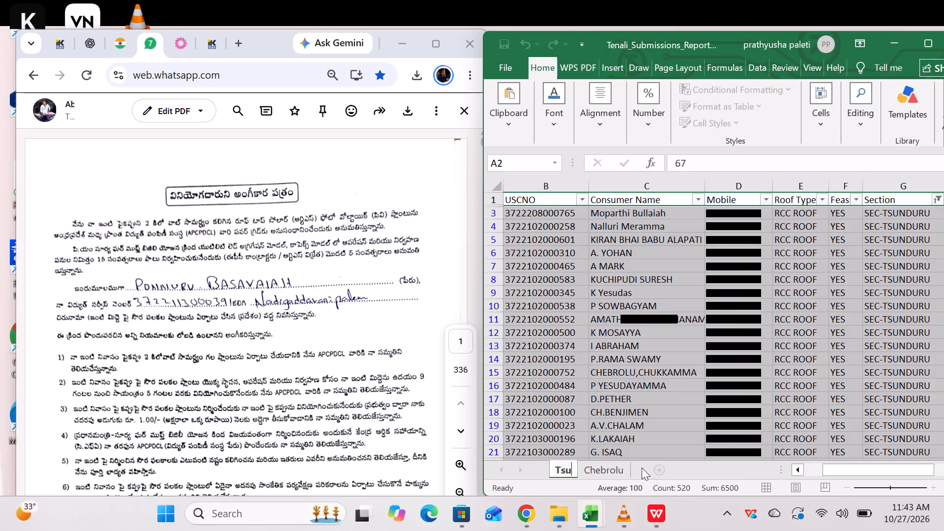
key("n")
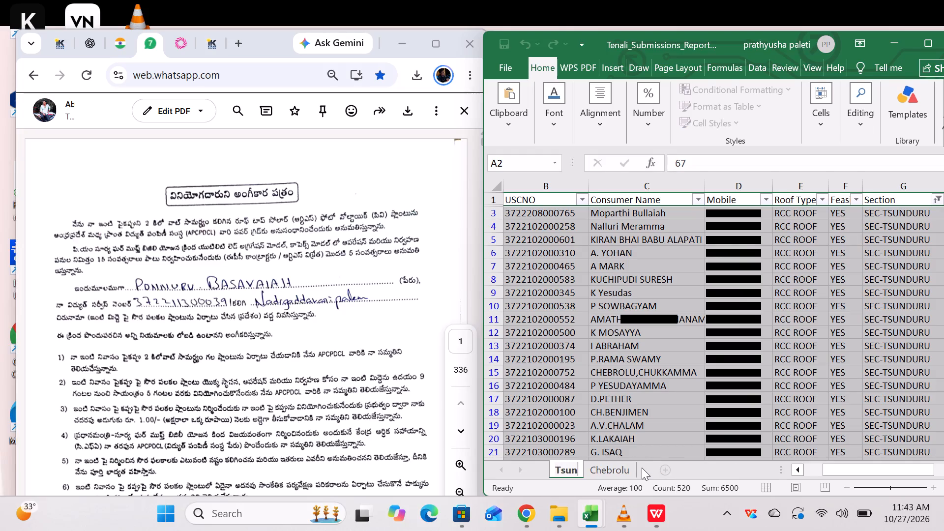
type("duru")
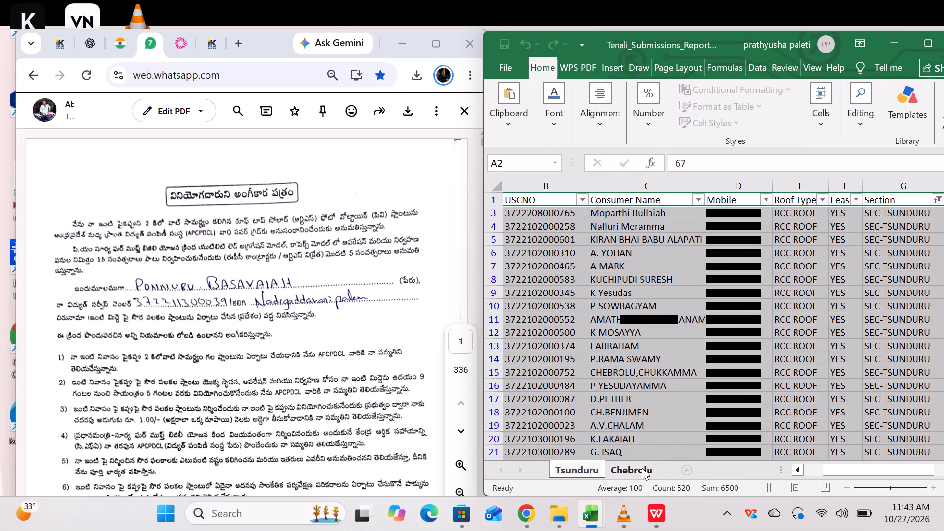
left_click(676, 405)
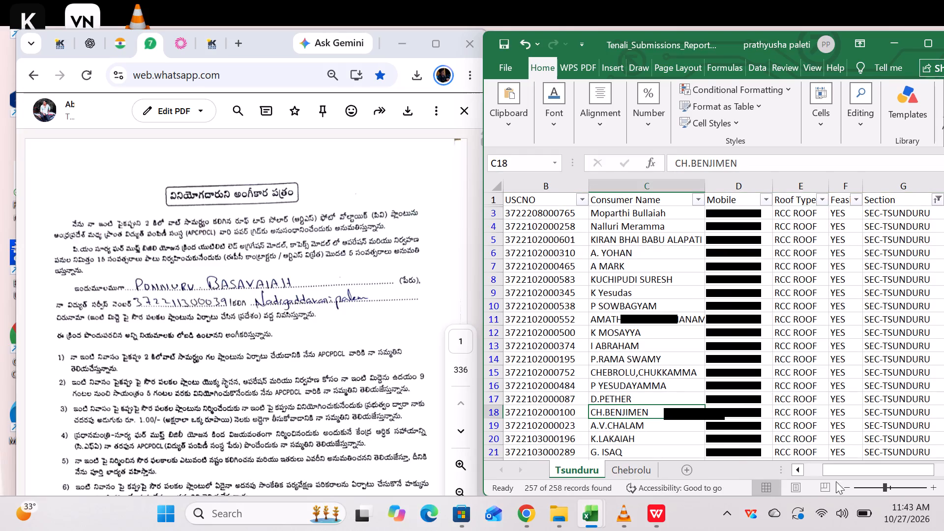
Filter the Section column of the Tsunduru sheet to show only SEC-KOLLURU.
left_click_drag(838, 472, 892, 474)
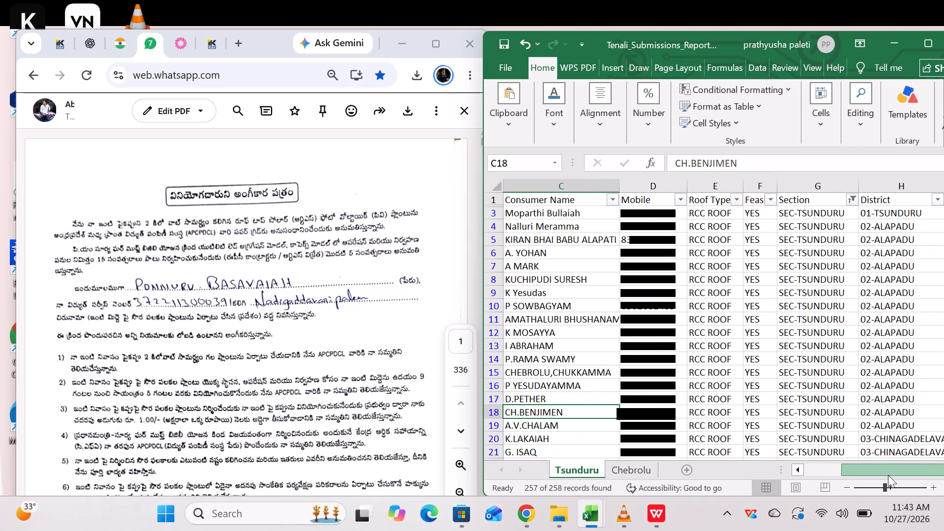
scroll(789, 386, "down", 2)
scroll(788, 386, "up", 6)
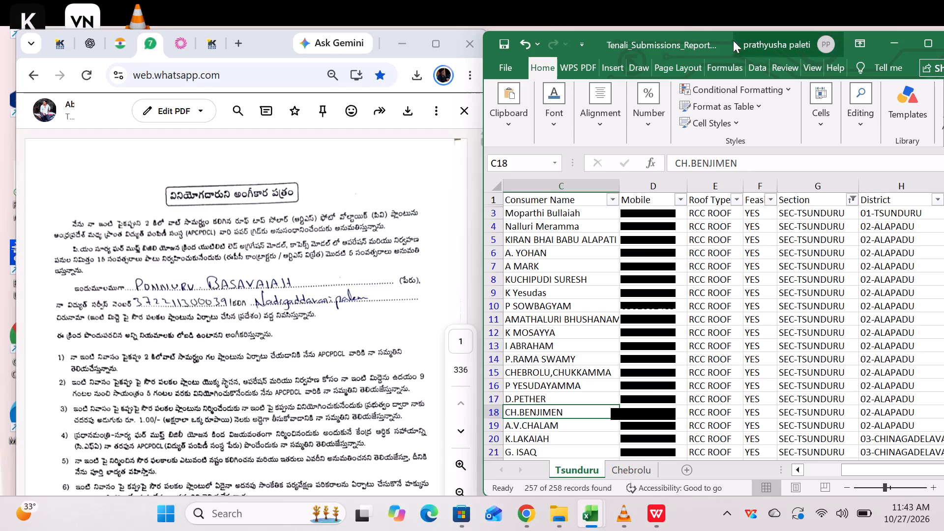
left_click_drag(879, 473, 914, 465)
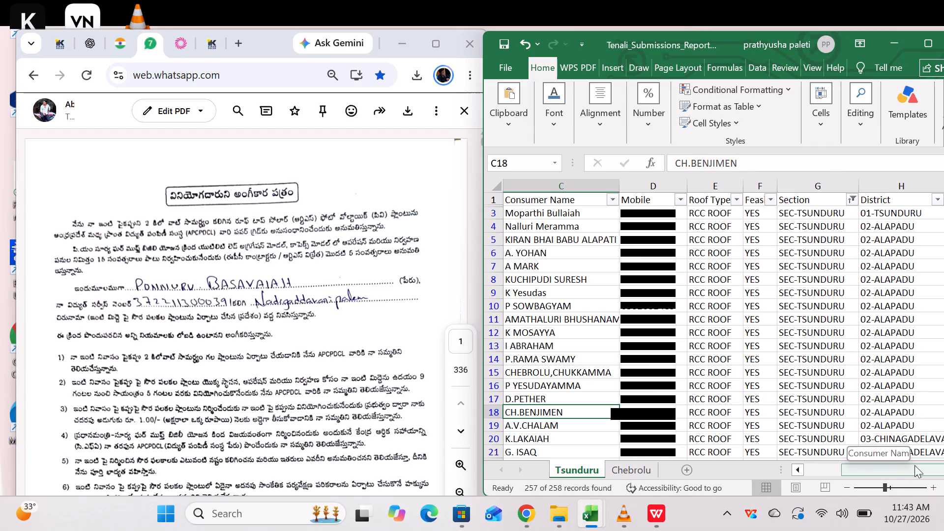
left_click_drag(914, 465, 943, 463)
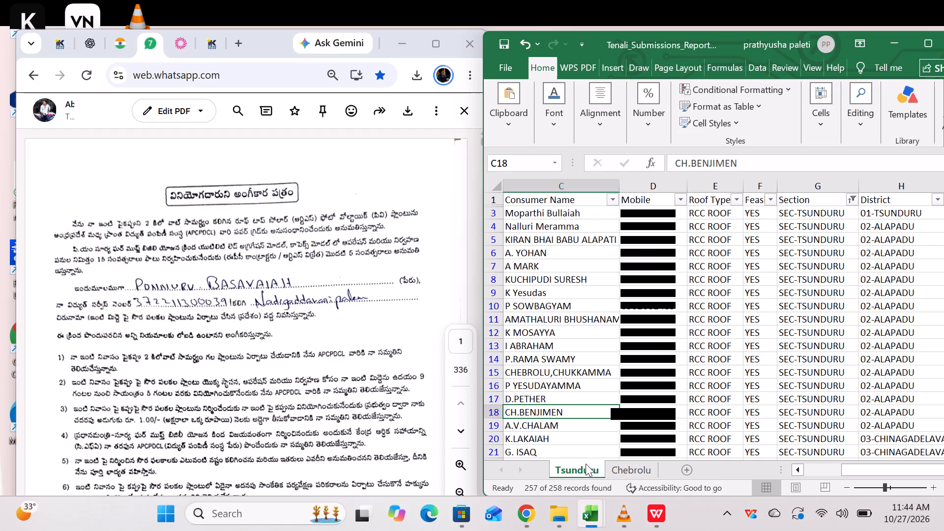
left_click(855, 195)
left_click(683, 347)
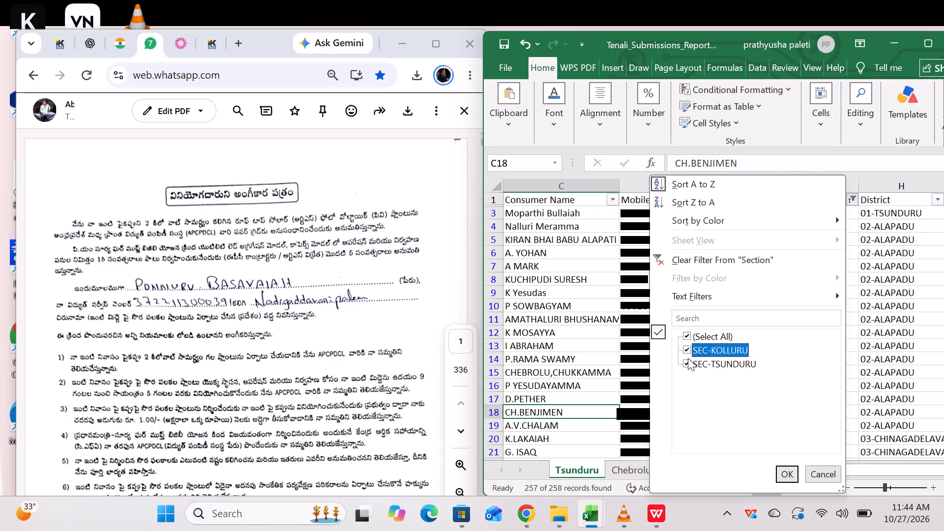
left_click(688, 364)
left_click(786, 474)
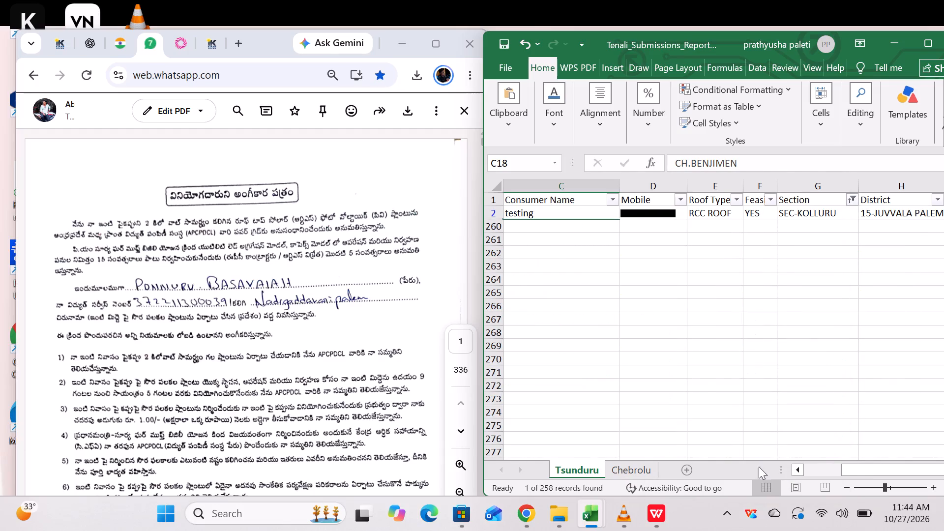
Delete the filtered SEC-KOLLURU row with consumer name "testing" from the Tsunduru sheet.
left_click_drag(848, 466, 830, 476)
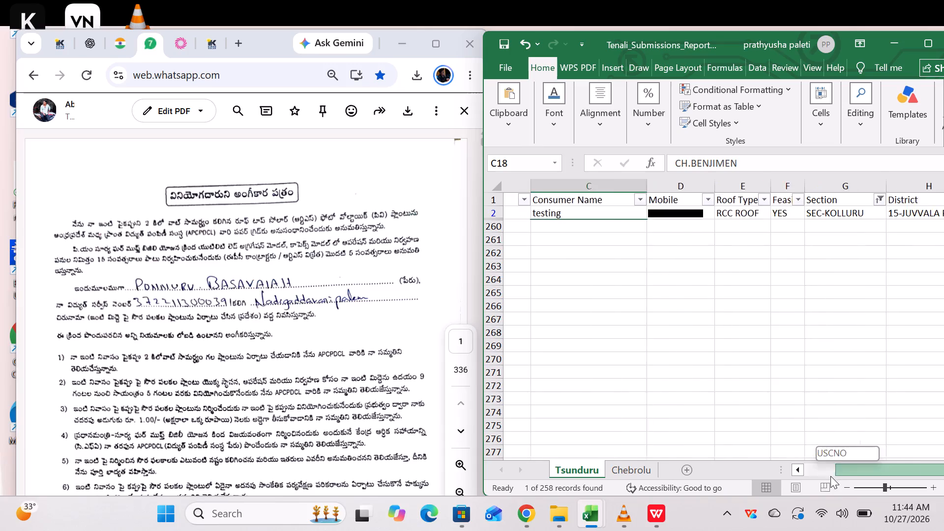
left_click_drag(830, 476, 943, 485)
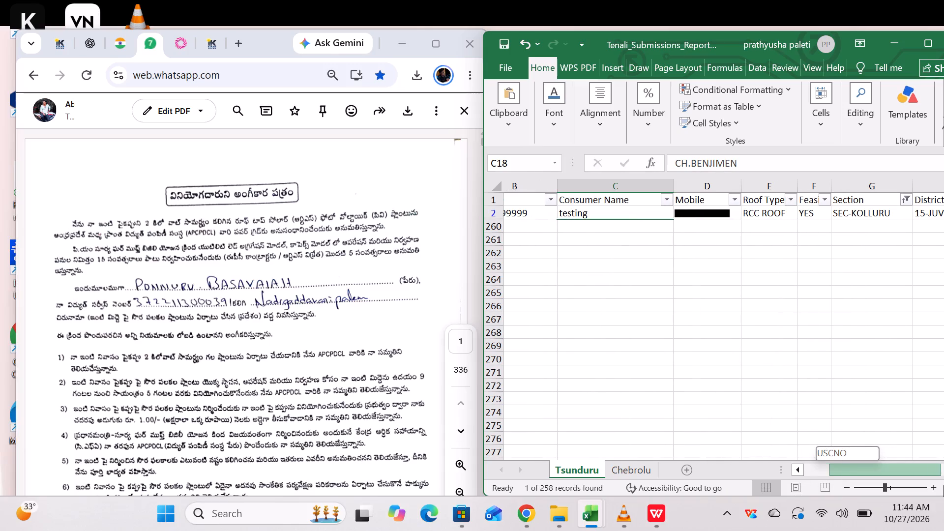
left_click_drag(943, 485, 757, 523)
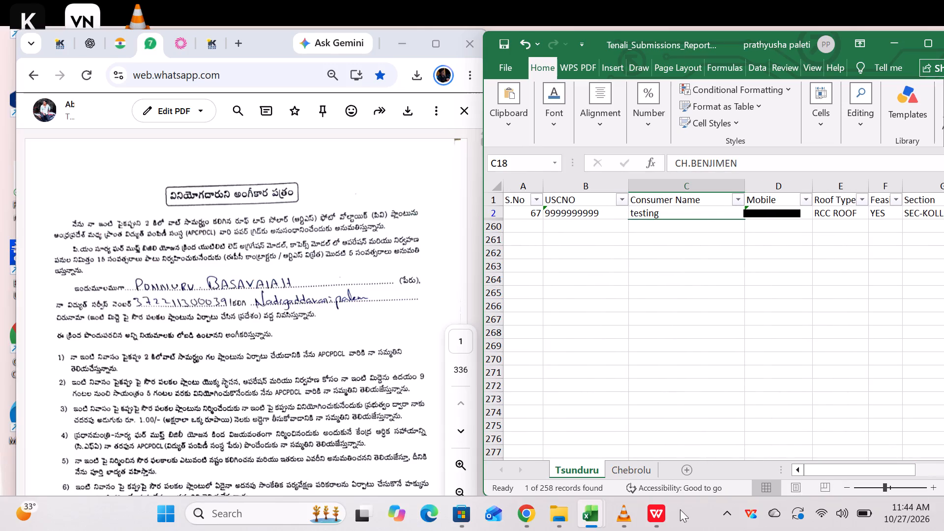
left_click(494, 212)
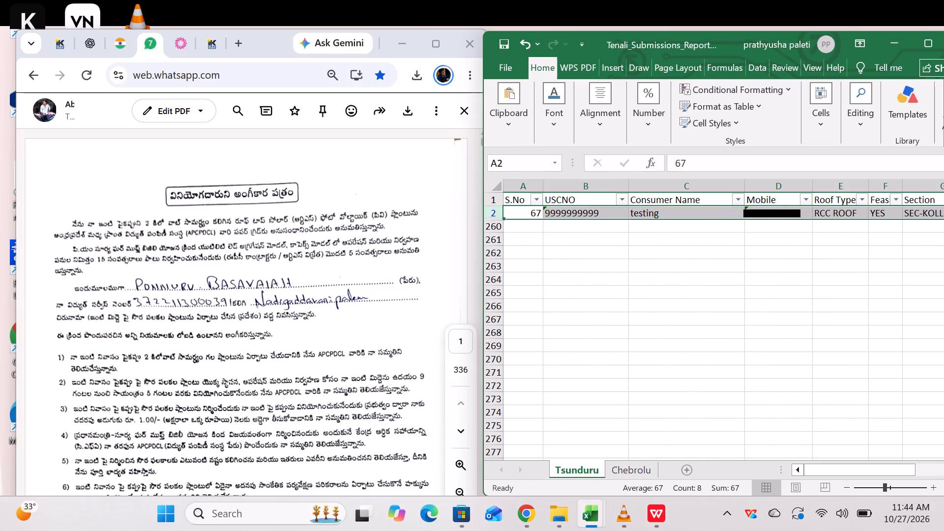
right_click(613, 213)
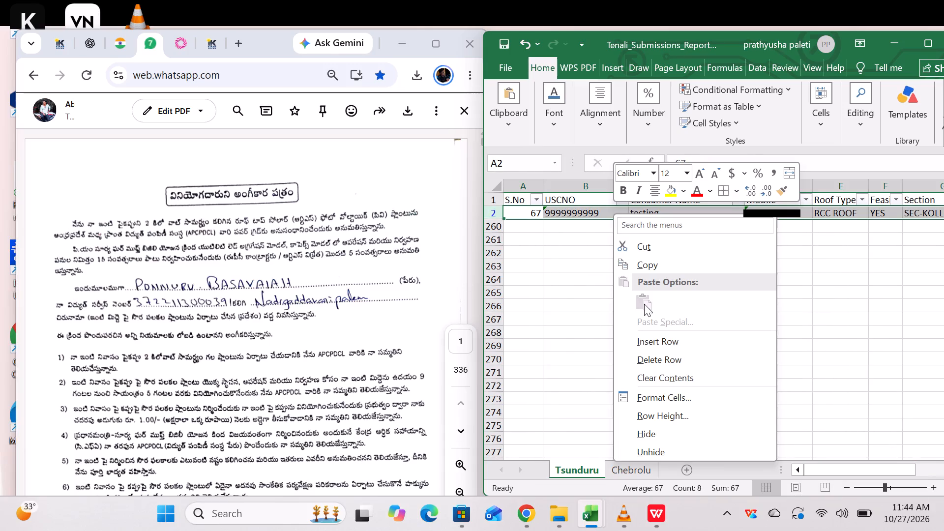
left_click_drag(645, 349, 646, 354)
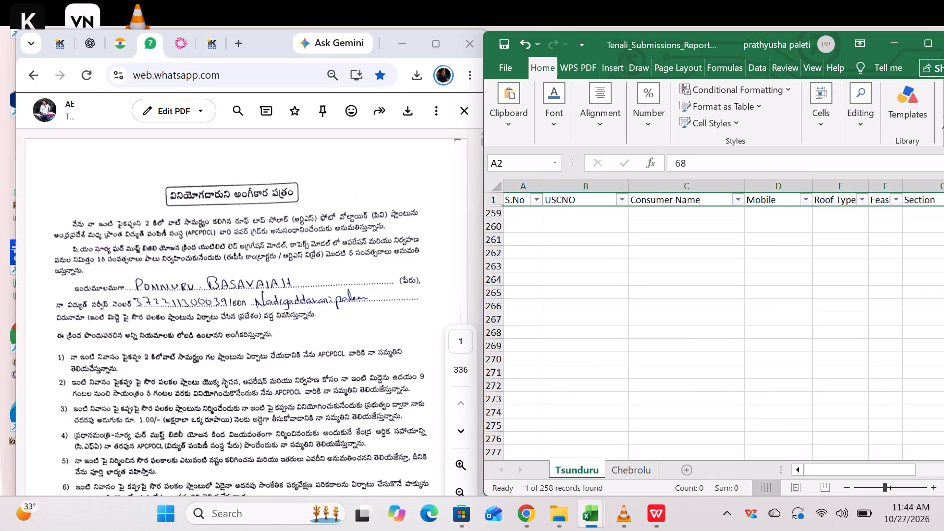
Filter the Section column of the Tsunduru sheet to show the SEC-TSUNDURU rows.
scroll(635, 308, "up", 3)
left_click_drag(872, 471, 906, 465)
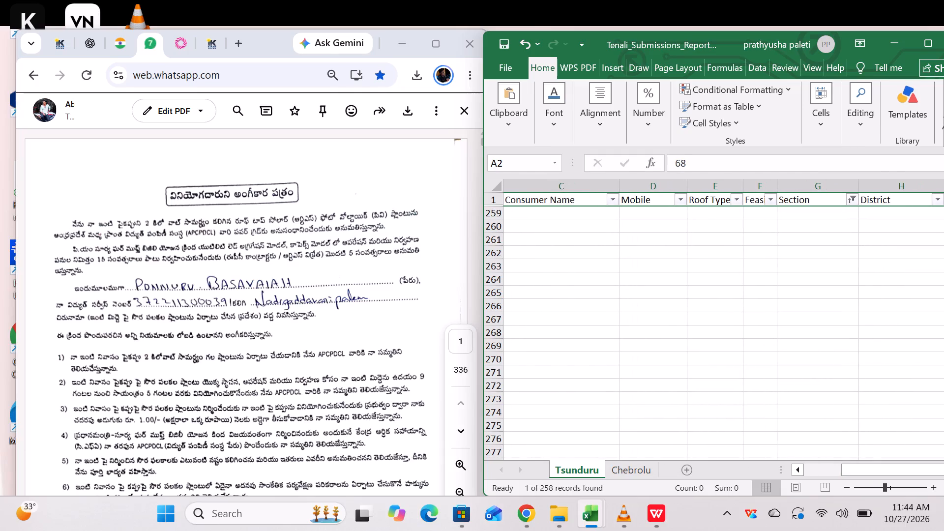
left_click(852, 202)
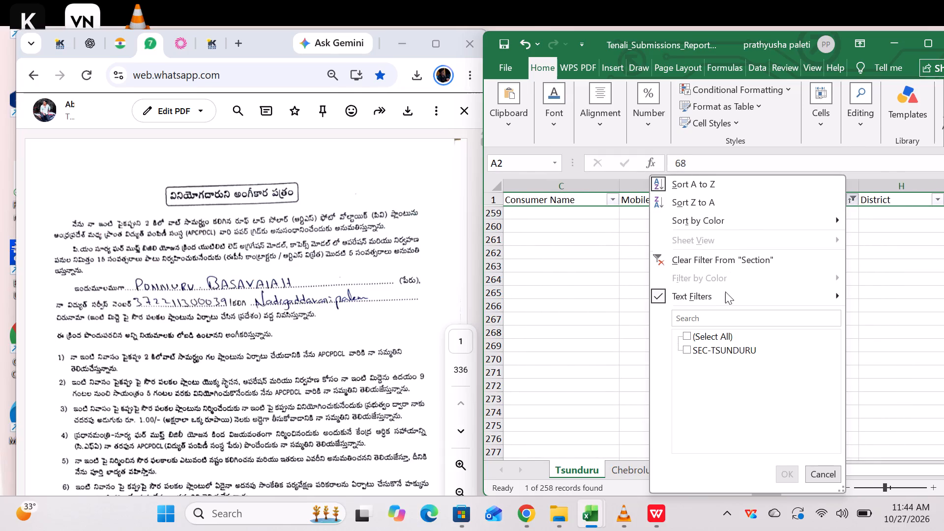
left_click(708, 351)
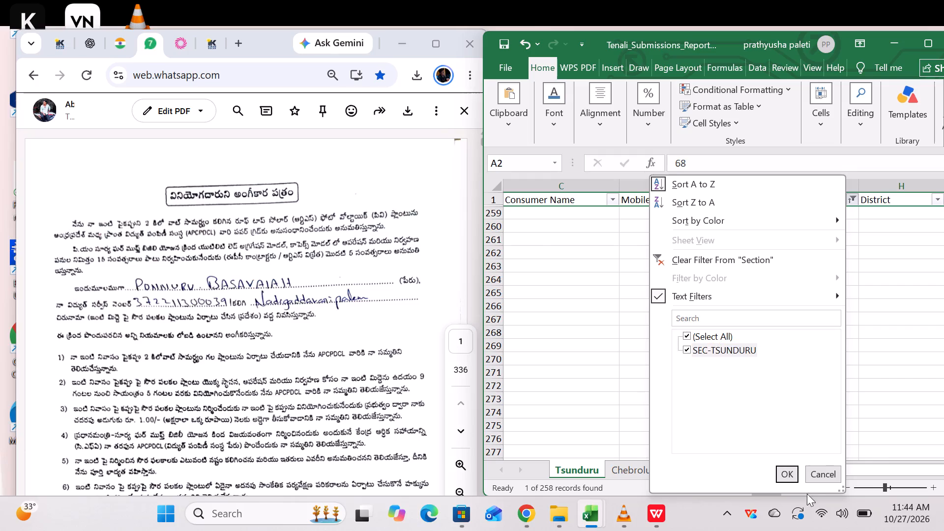
left_click(790, 478)
Renumber the S.No column of the Tsunduru sheet by entering 1 and 2 in the first two rows and filling the series down.
scroll(593, 353, "up", 2)
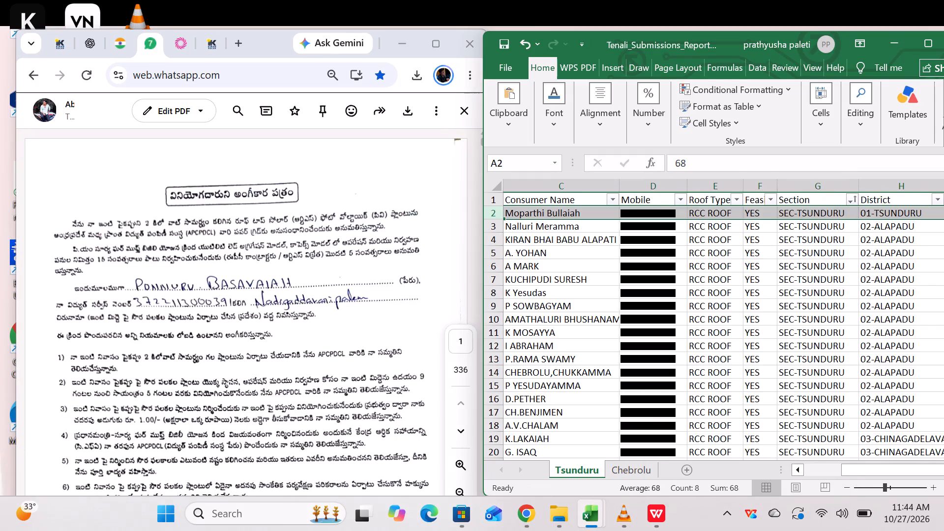
scroll(618, 445, "down", 2)
left_click_drag(905, 472, 648, 524)
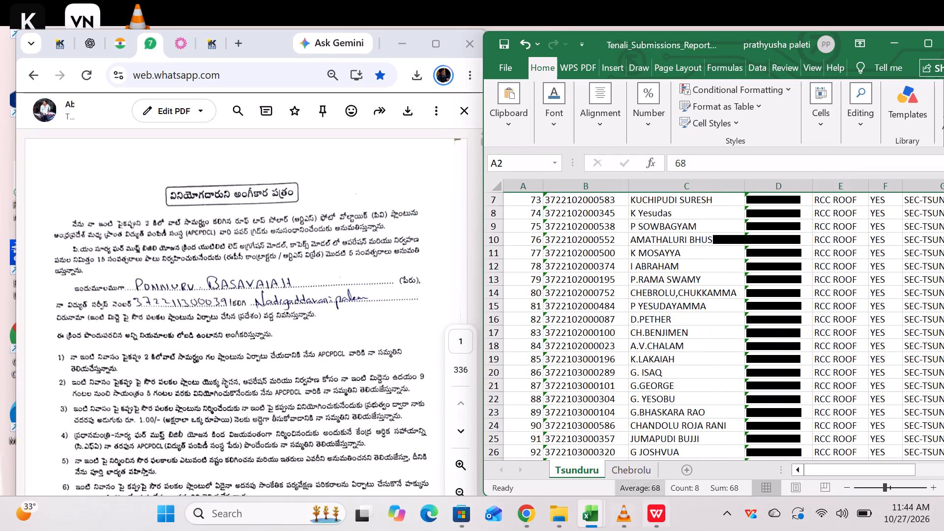
scroll(604, 428, "up", 9)
left_click(535, 212)
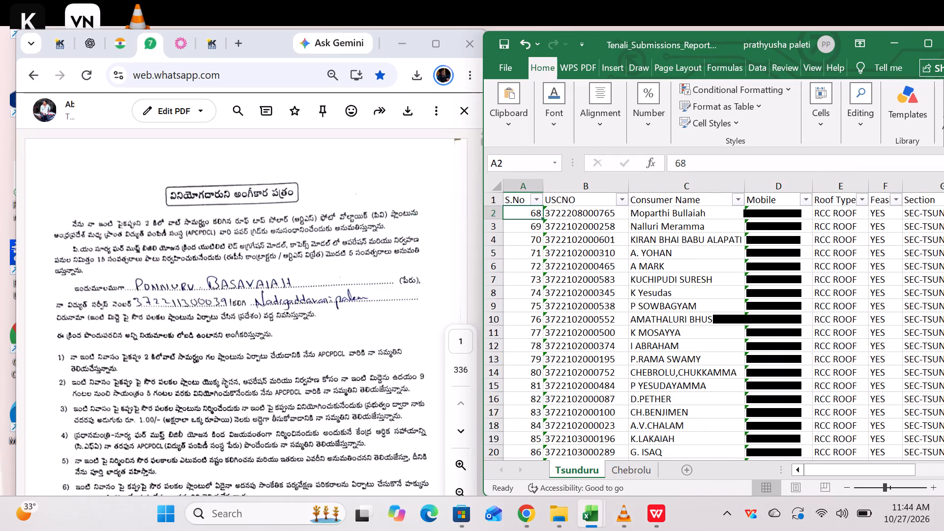
key("1")
left_click(533, 229)
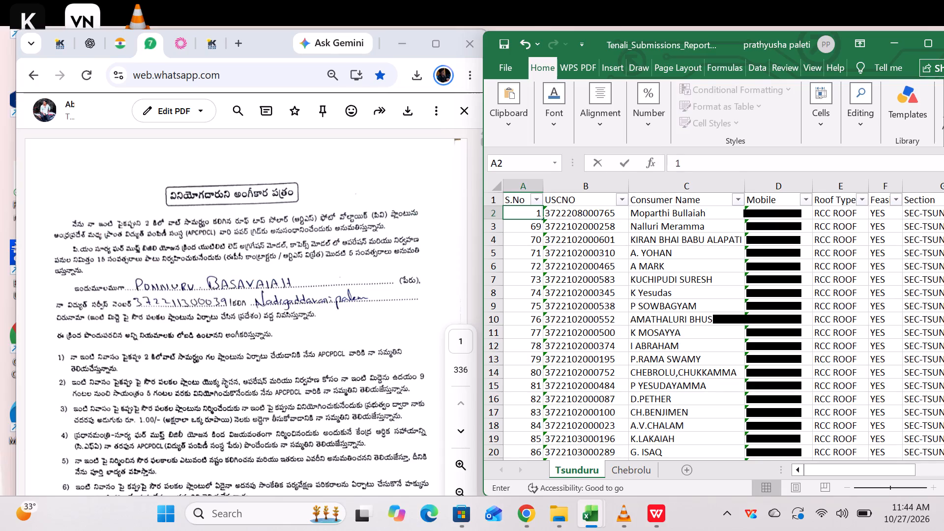
key("2")
left_click_drag(535, 214, 533, 233)
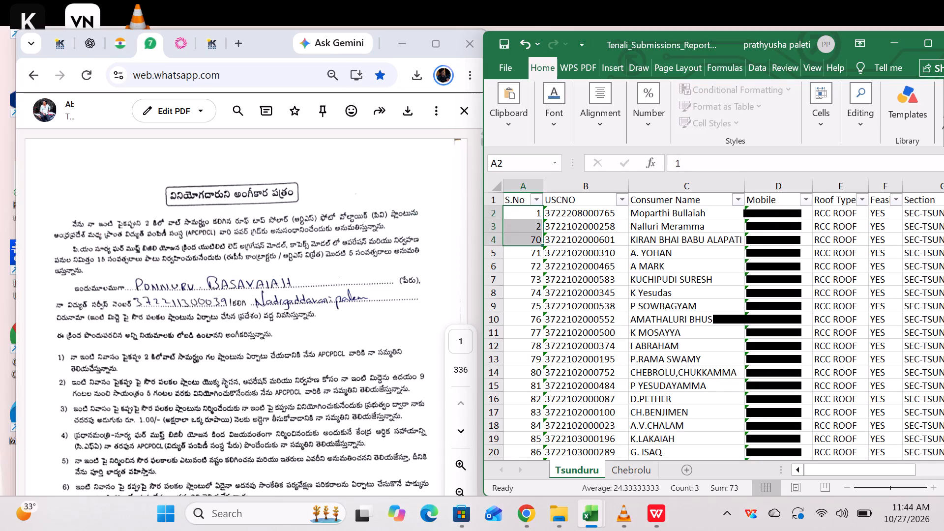
left_click_drag(531, 211, 530, 222)
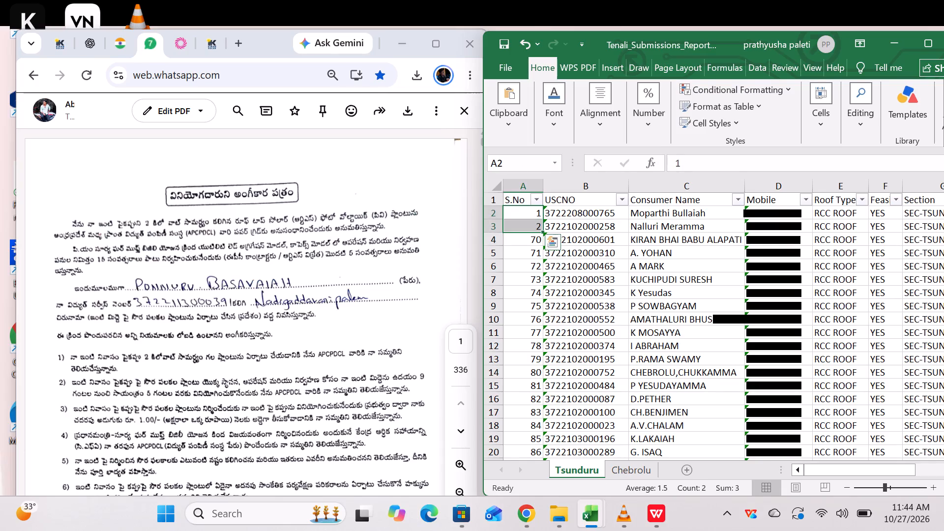
double_click(543, 230)
left_click(646, 313)
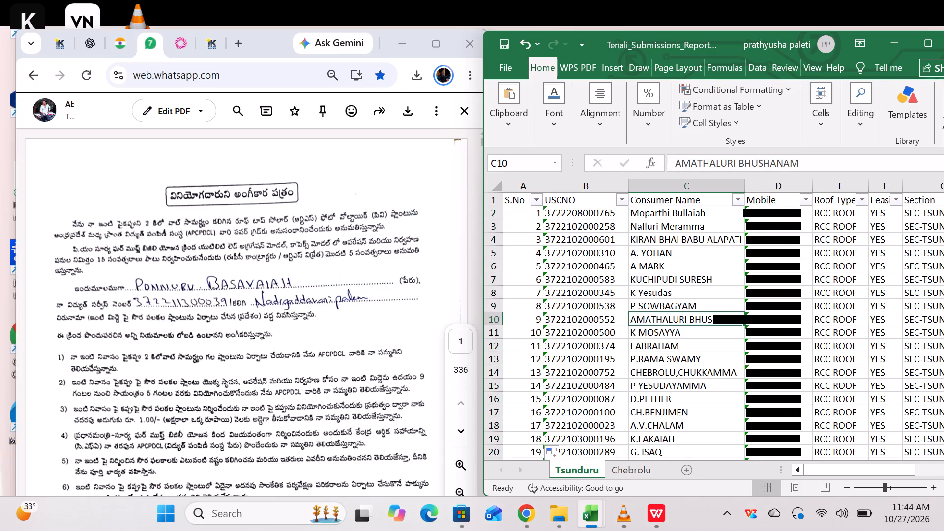
Look through the Chebrolu sheet's rows and columns to check its numbering and layout.
left_click(624, 469)
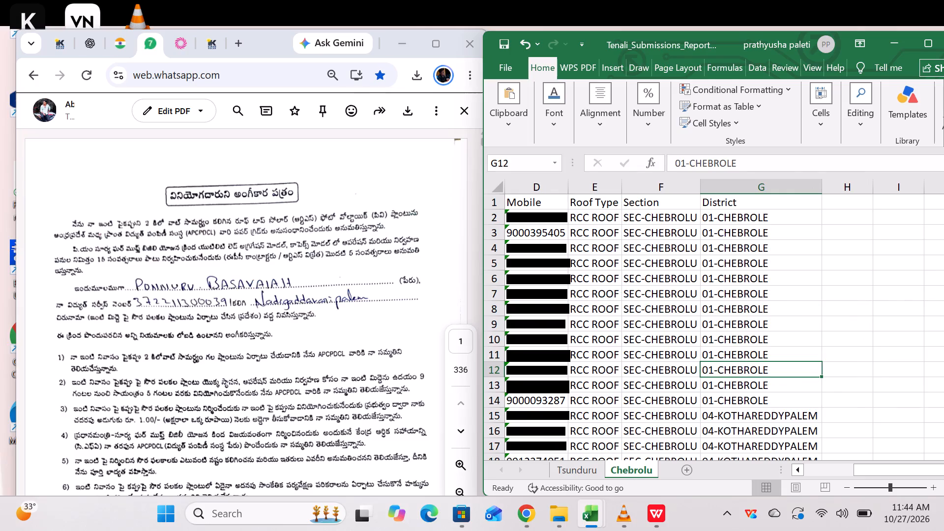
left_click_drag(870, 469, 639, 524)
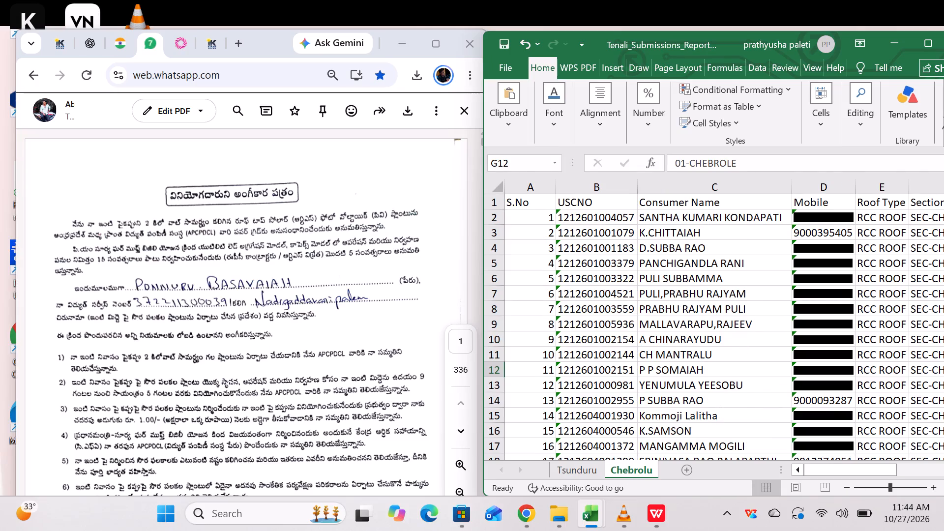
scroll(540, 396, "down", 8)
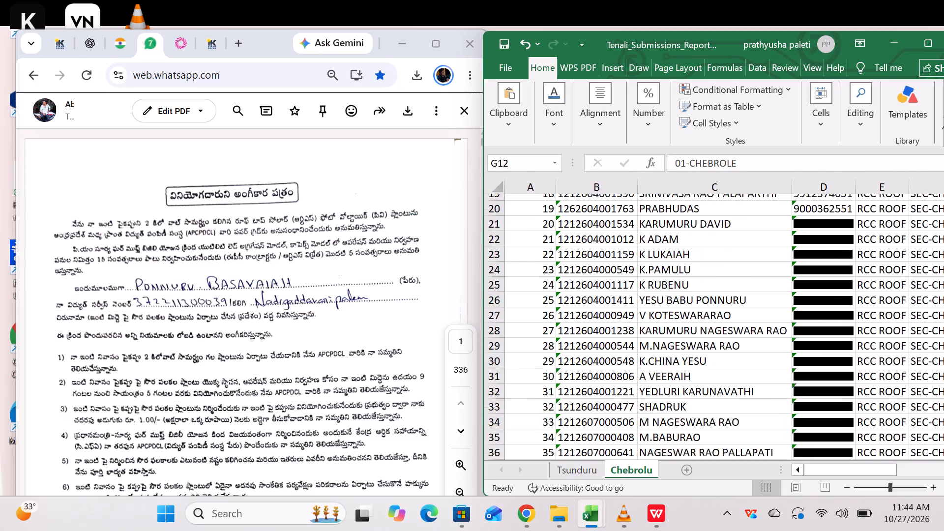
scroll(540, 396, "down", 14)
scroll(540, 397, "up", 11)
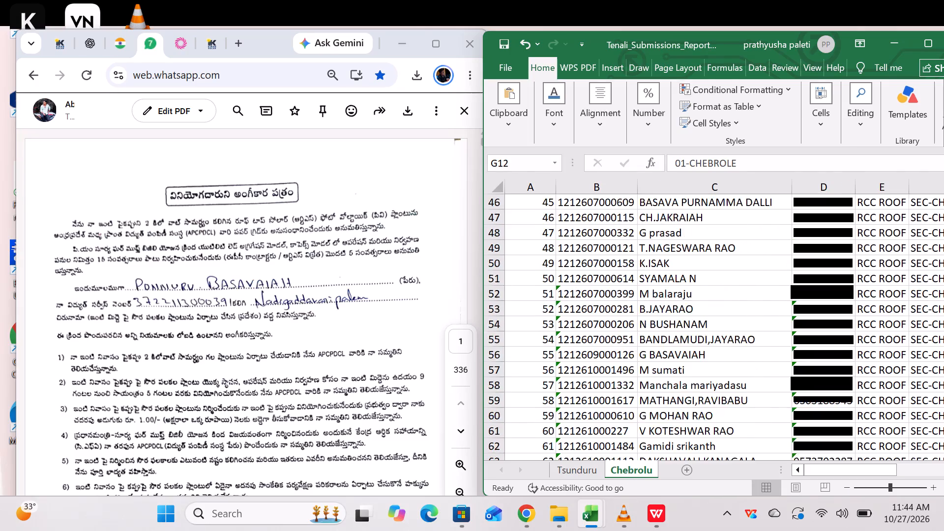
scroll(538, 398, "up", 20)
scroll(538, 398, "up", 3)
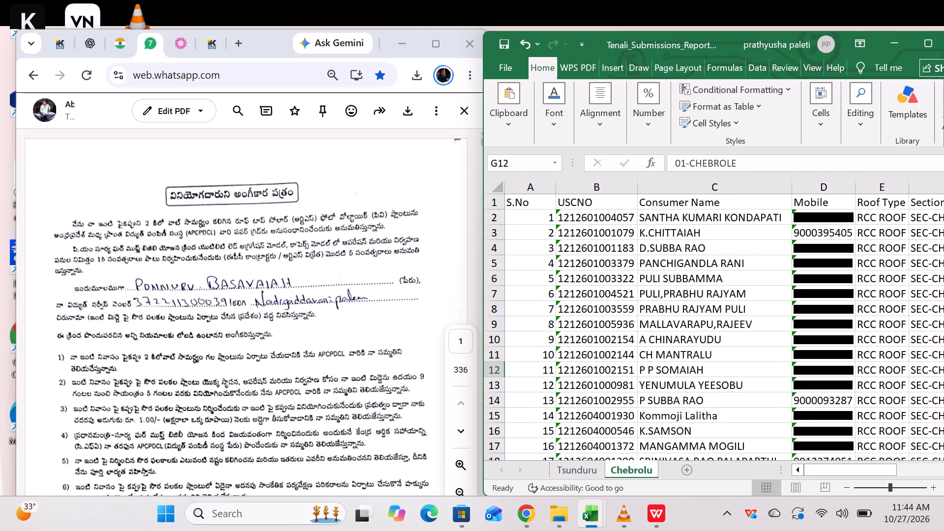